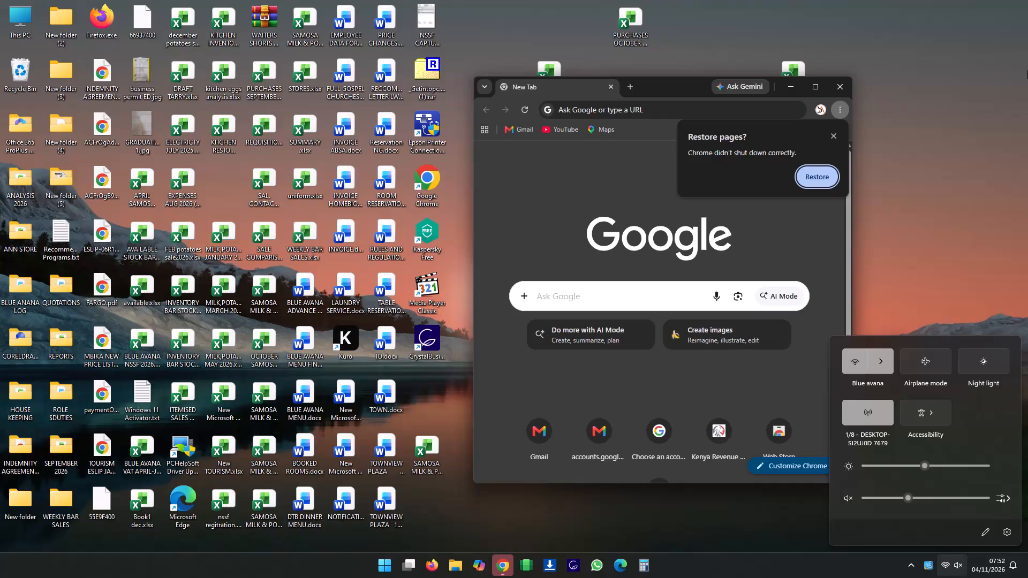
Close the web browser window.
left_click(829, 93)
Open the KITCHEN SALES OCTOBER 2026 workbook from the OCTOBER 2026 desktop folder and maximize its window.
double_click(716, 177)
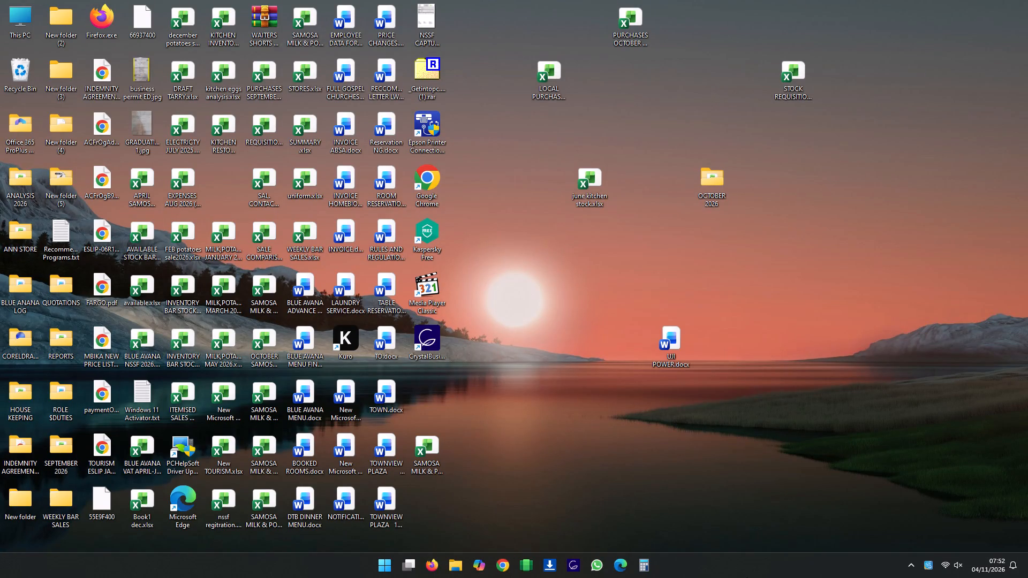
left_click(714, 193)
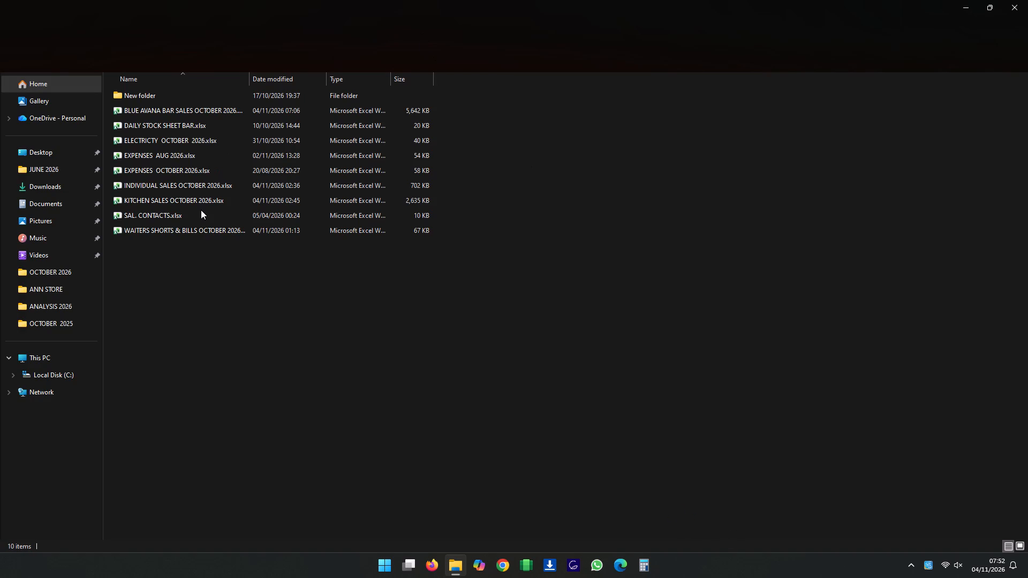
left_click(201, 196)
left_click(201, 196)
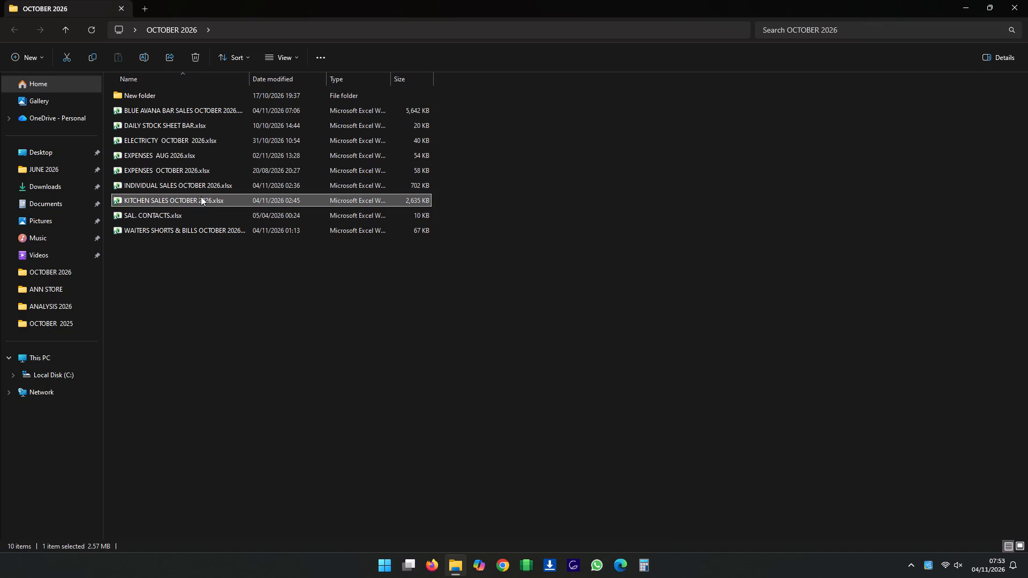
left_click(245, 230)
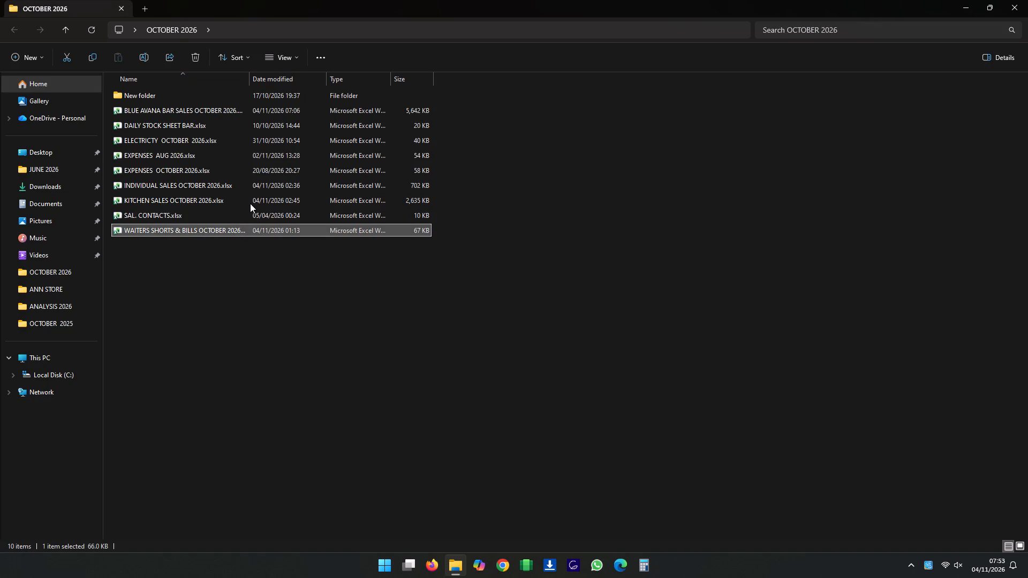
left_click(250, 203)
left_click(250, 203)
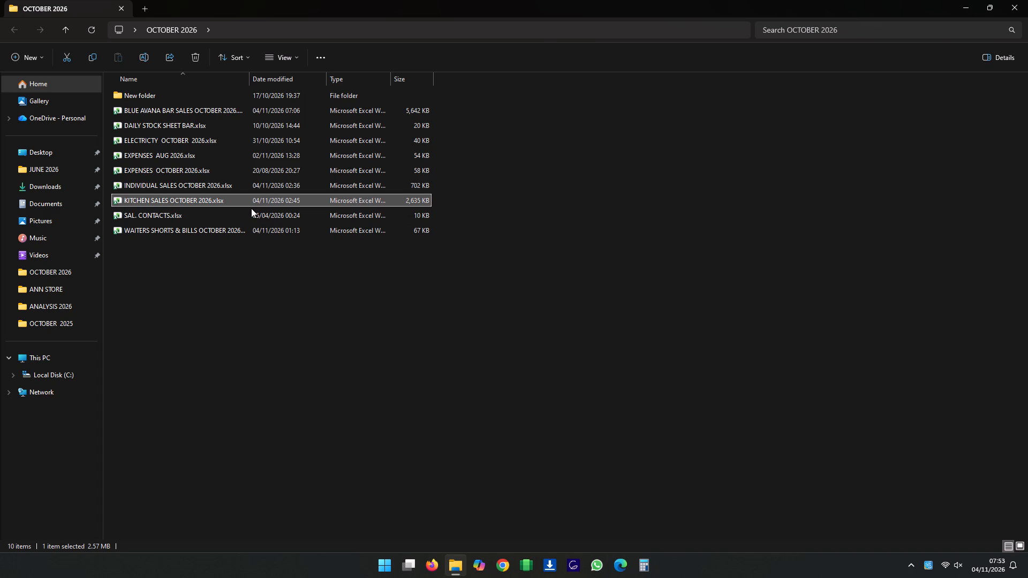
double_click(217, 204)
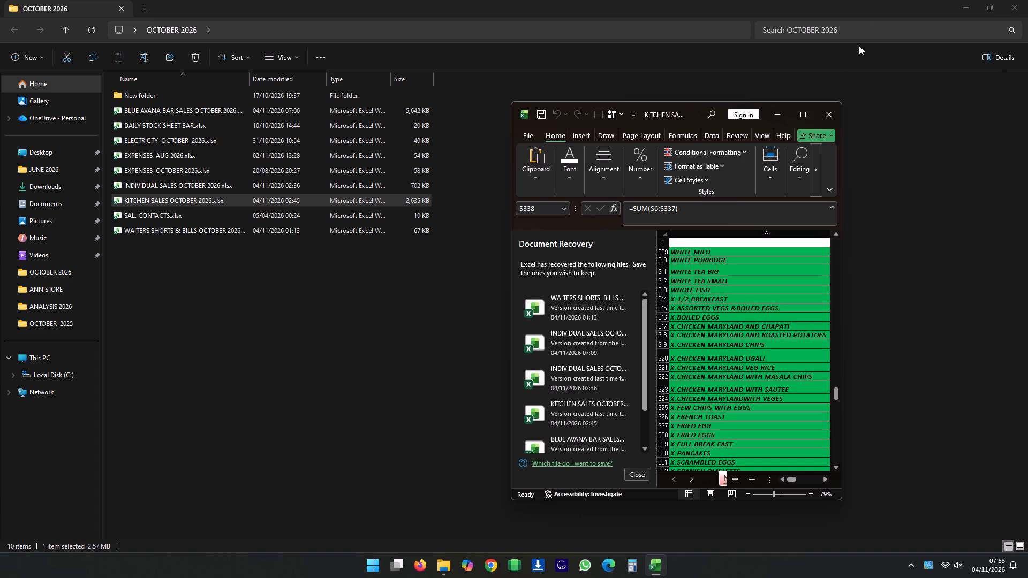
left_click(813, 105)
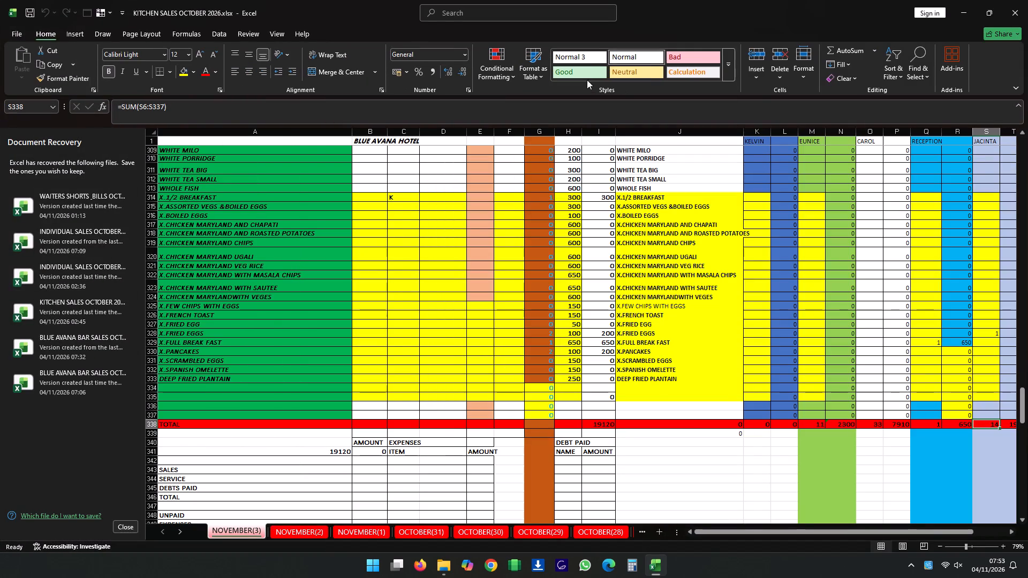
Look through the kitchen item rows above the TOTAL row on the NOVEMBER(3) sheet.
left_click(481, 427)
scroll(498, 442, "up", 6)
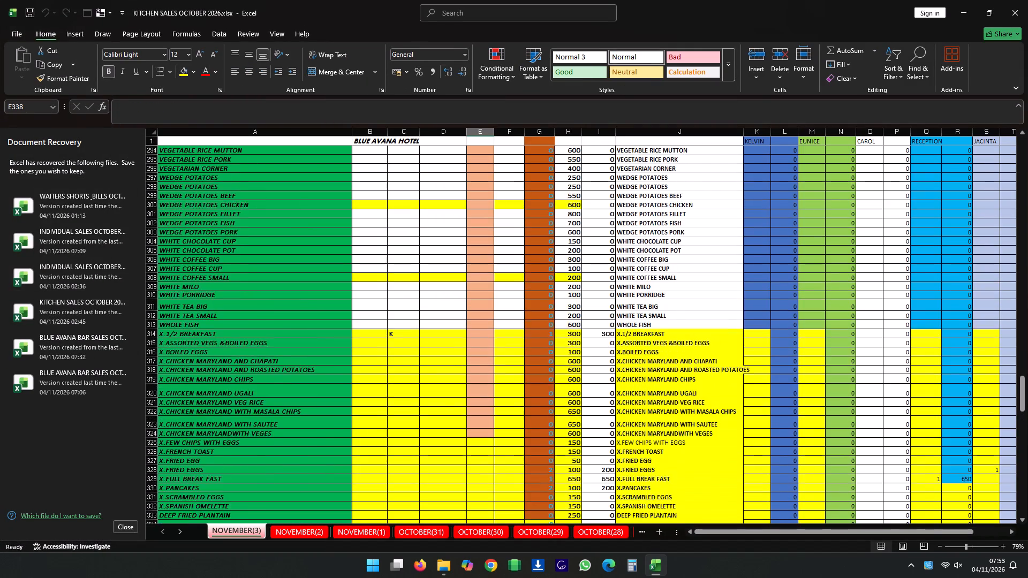
scroll(505, 432, "up", 15)
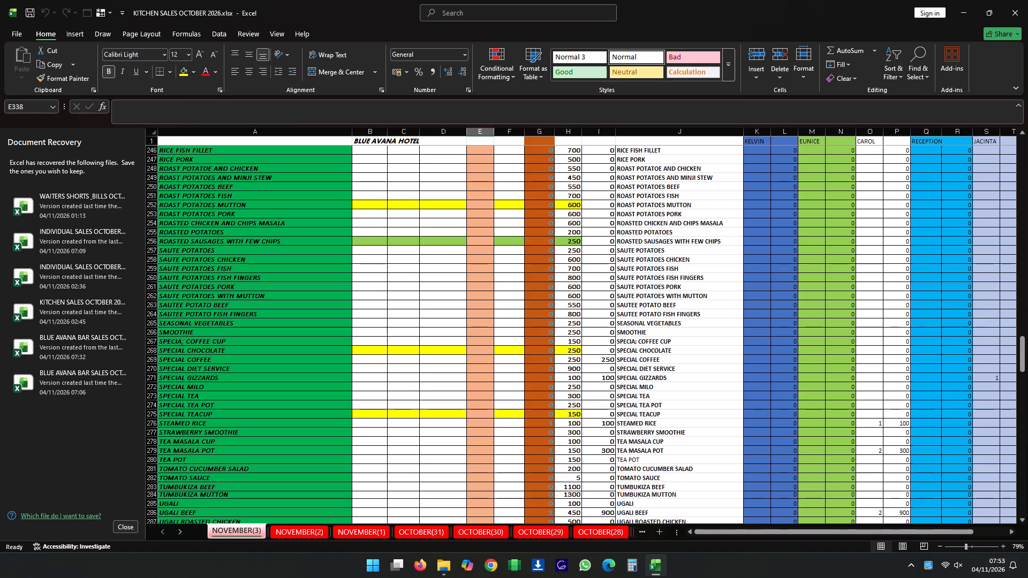
scroll(677, 577, "up", 20)
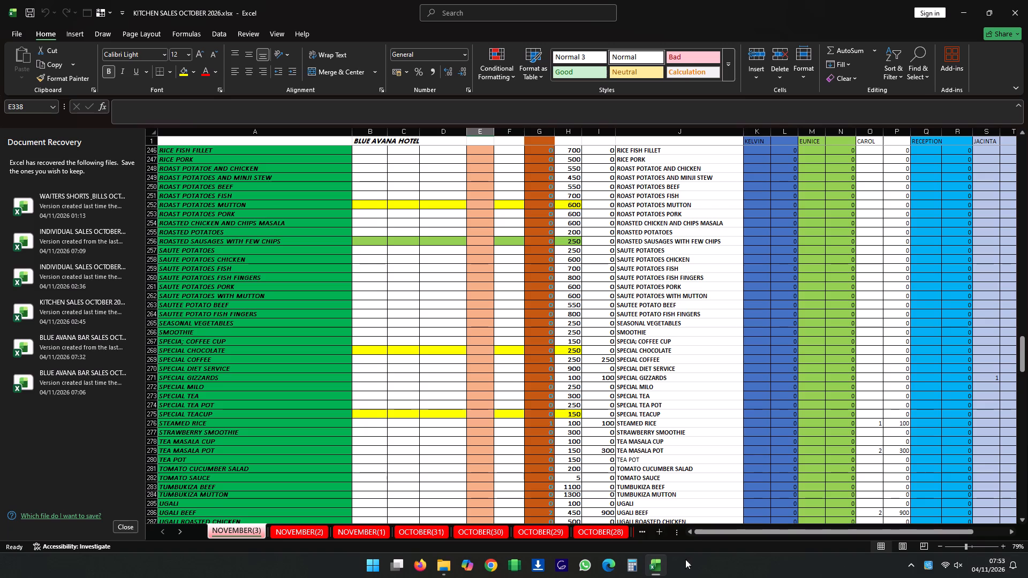
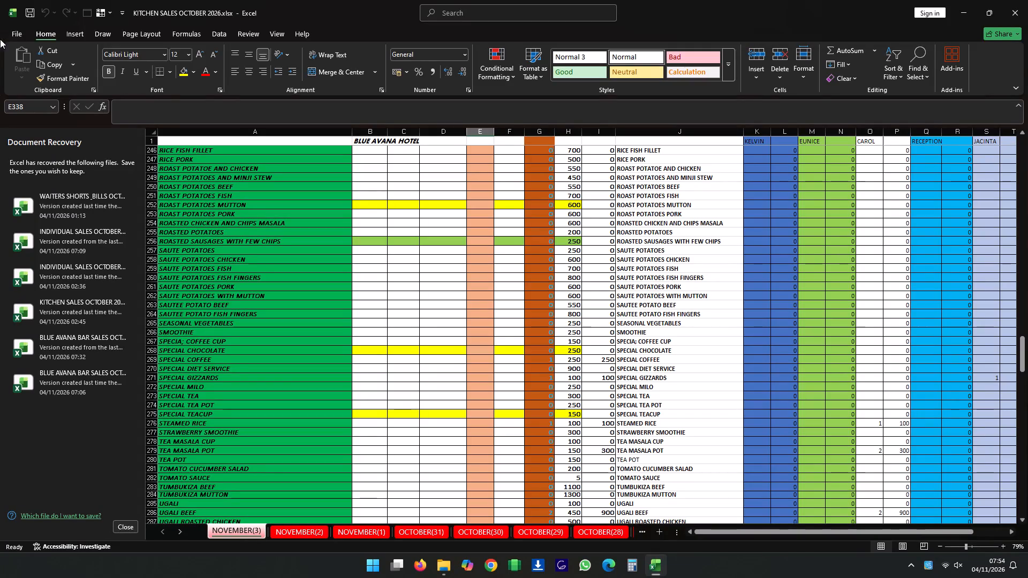
Close the Document Recovery pane and choose to remove the recovered files.
left_click(119, 523)
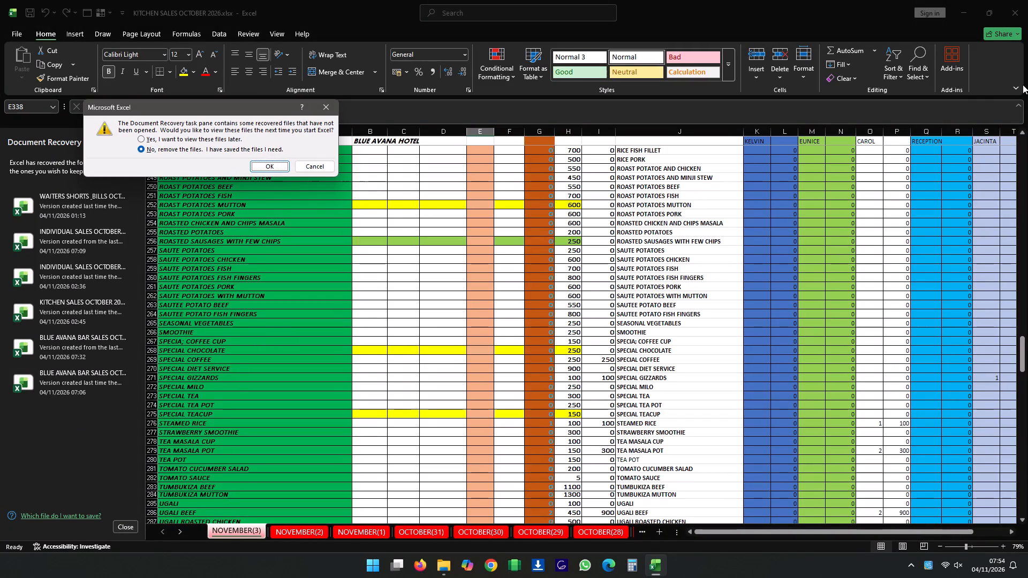
left_click_drag(930, 532, 986, 535)
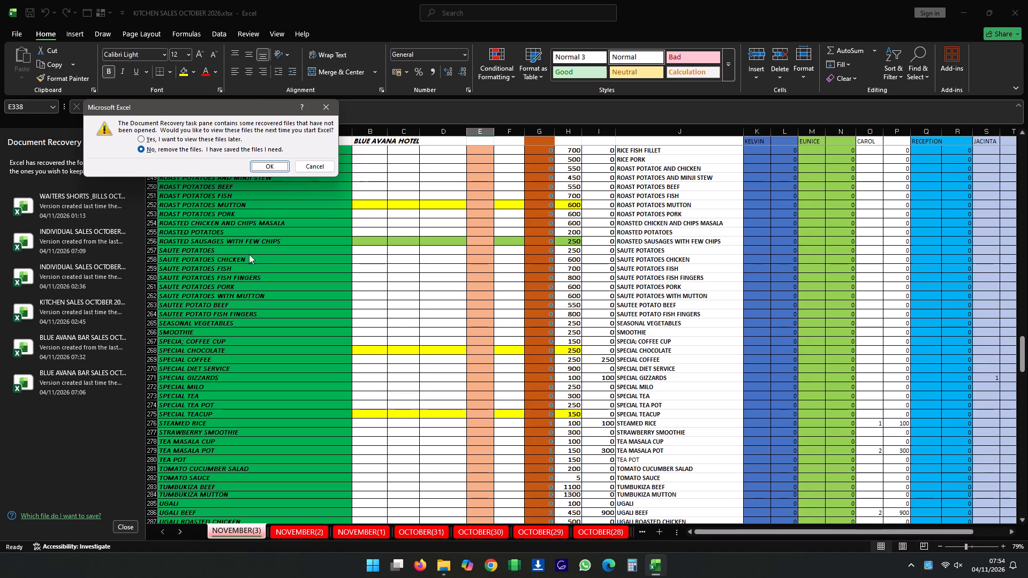
left_click(285, 165)
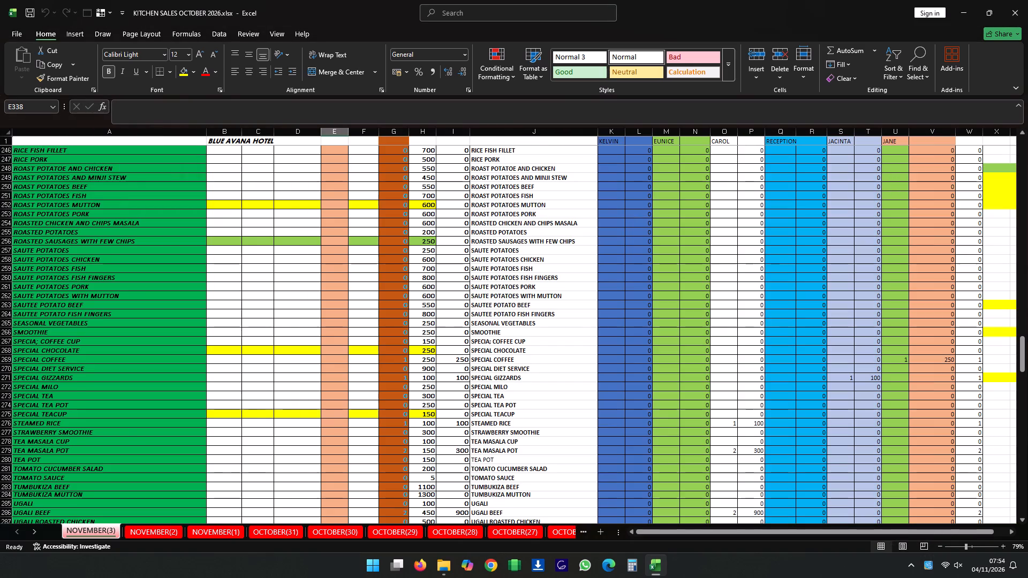
Look through the last kitchen item rows, the TOTAL row and the sales and expenses summary on the NOVEMBER(3) sheet.
scroll(771, 475, "down", 20)
scroll(771, 475, "down", 10)
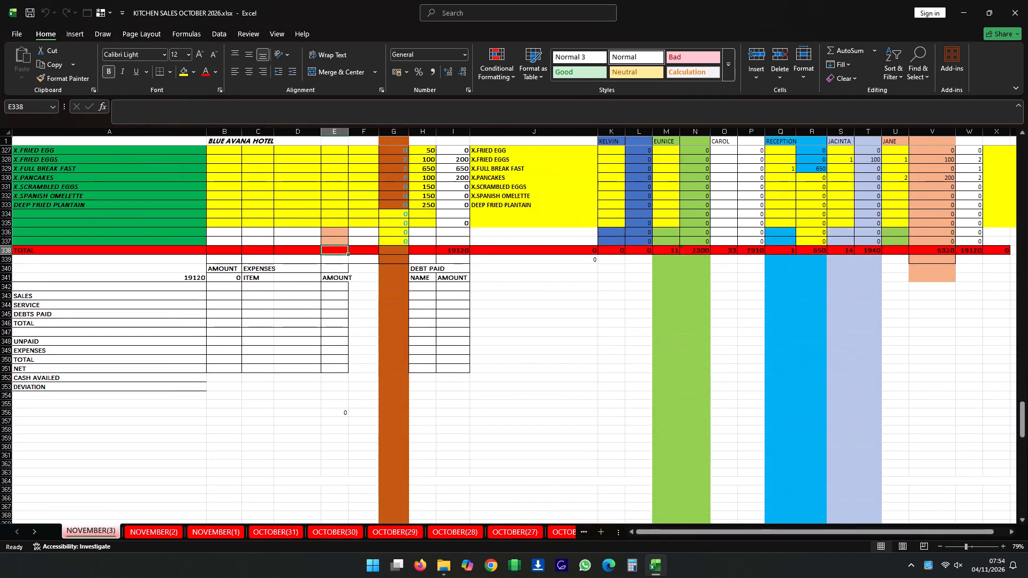
scroll(918, 440, "down", 1)
scroll(918, 440, "up", 5)
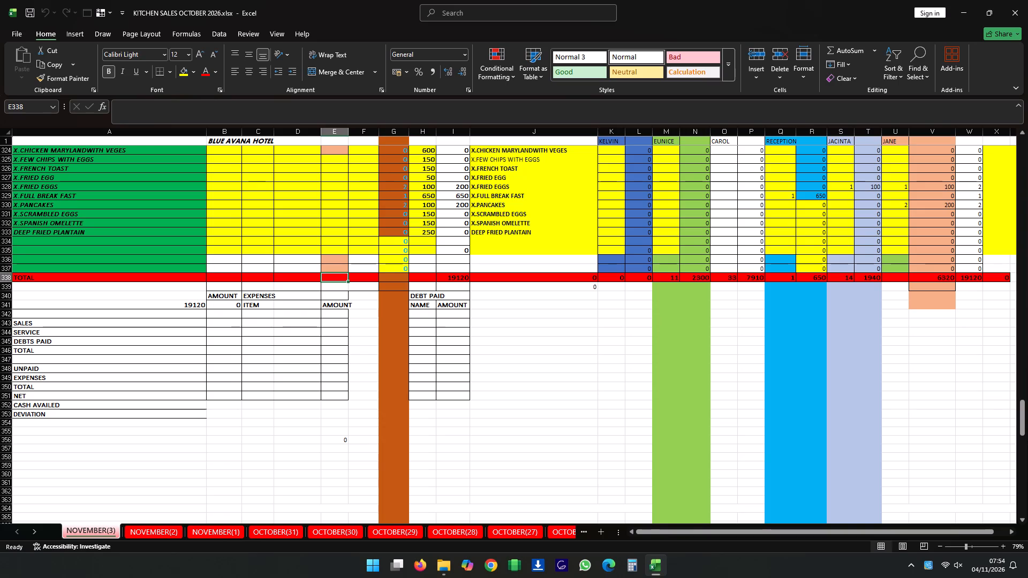
scroll(918, 440, "up", 6)
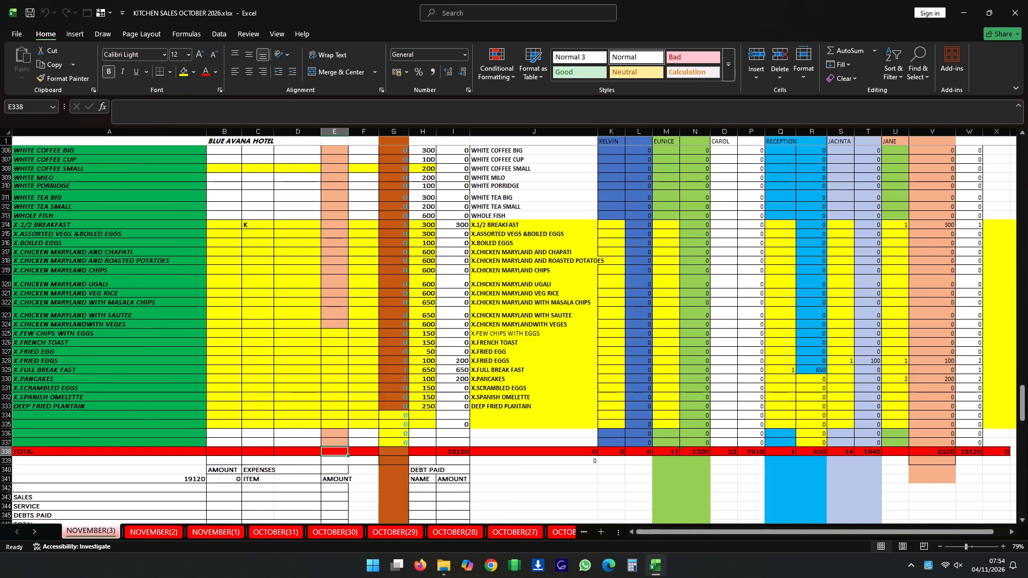
scroll(918, 440, "up", 4)
scroll(918, 440, "down", 3)
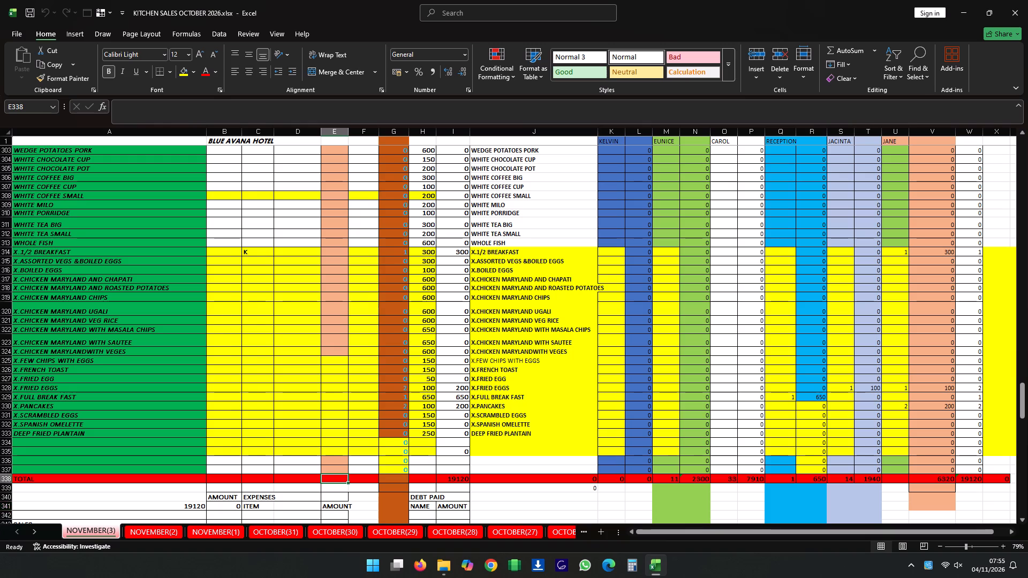
left_click(734, 429)
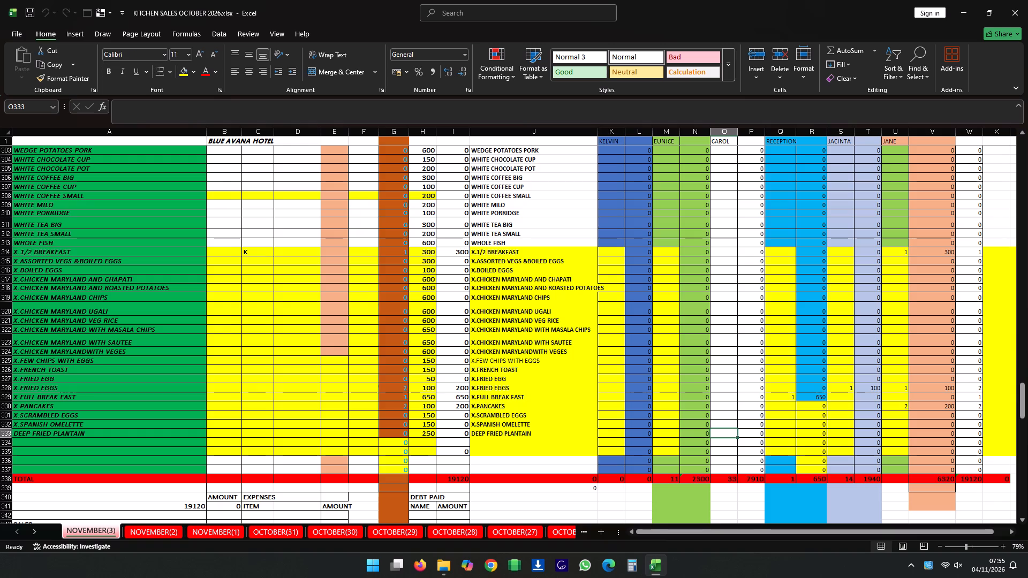
left_click(192, 345)
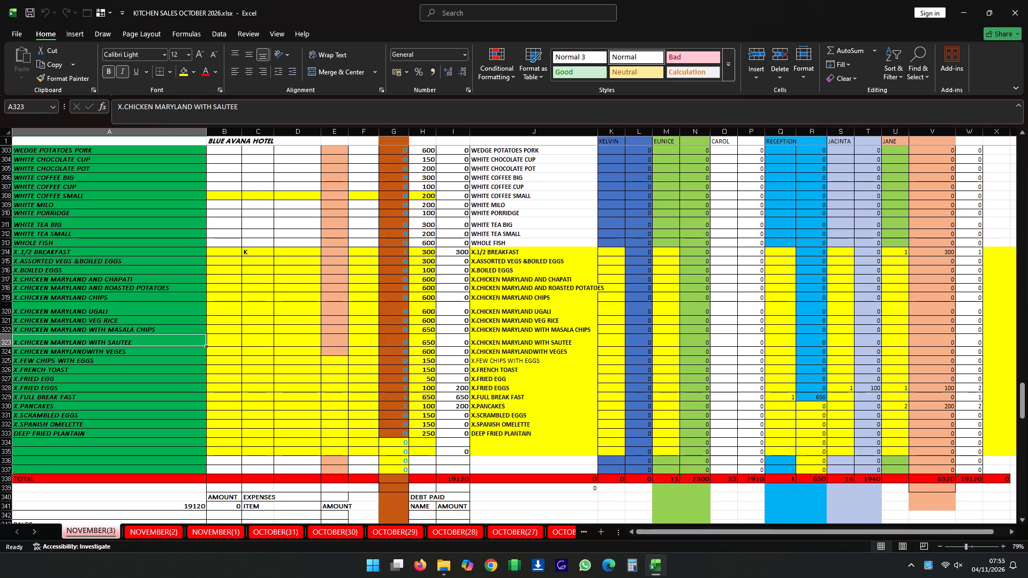
Check the quantity and amount totals for CAROL in the TOTAL row of the NOVEMBER(3) sheet.
left_click(759, 480)
left_click(723, 483)
left_click(748, 481)
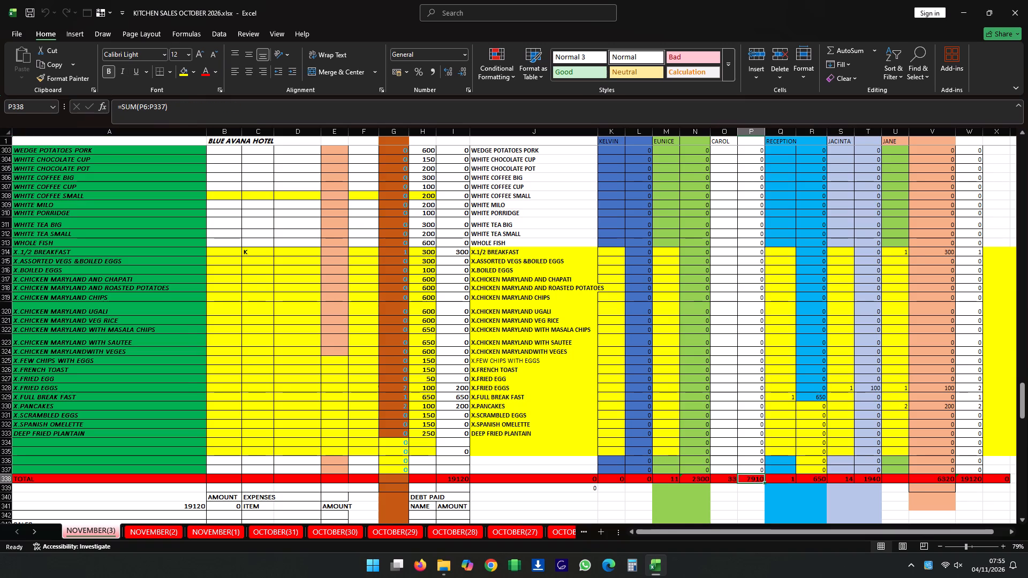
scroll(738, 457, "up", 4)
scroll(738, 457, "down", 8)
scroll(738, 460, "up", 3)
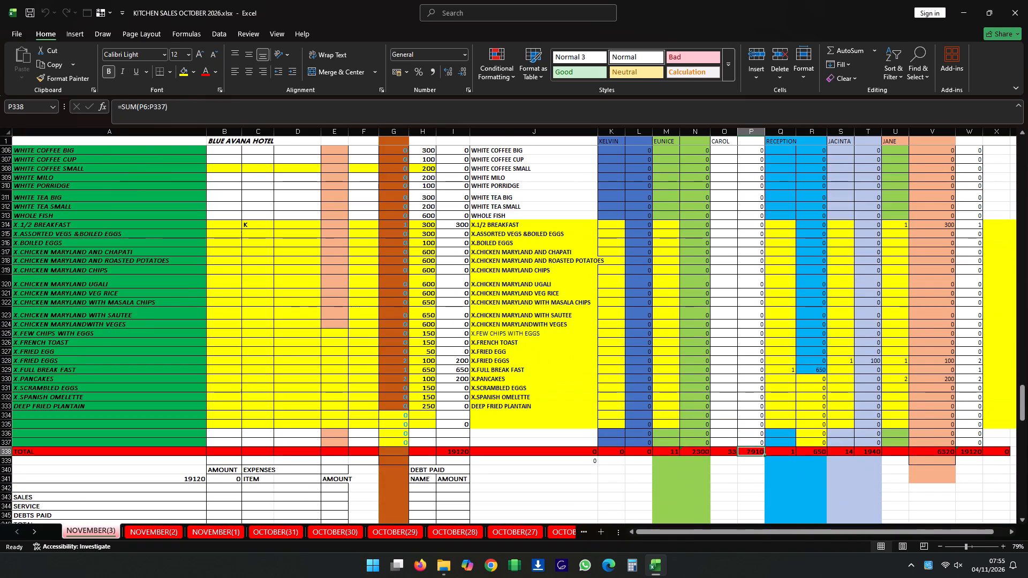
left_click(730, 451)
left_click(753, 456)
left_click(754, 453)
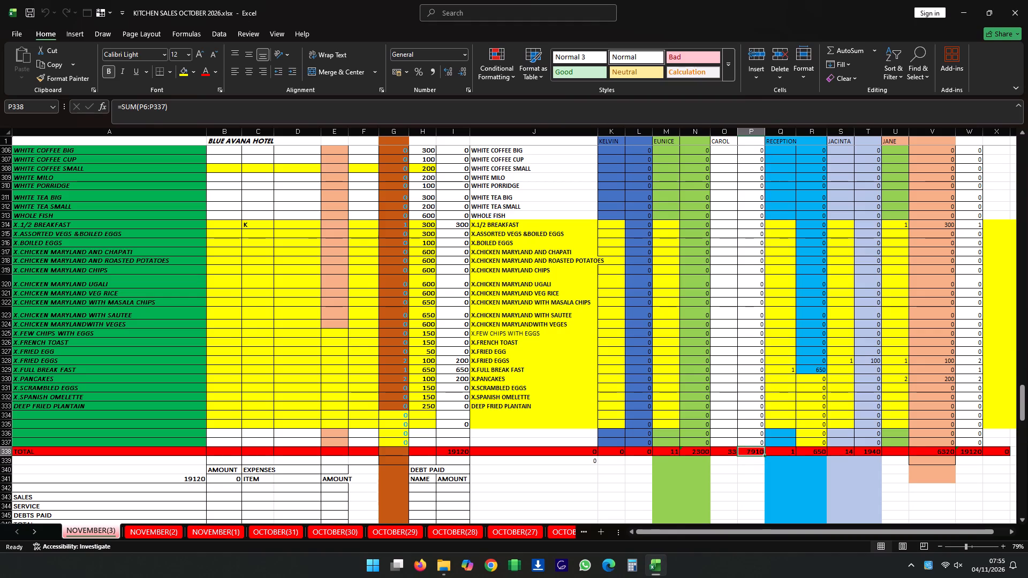
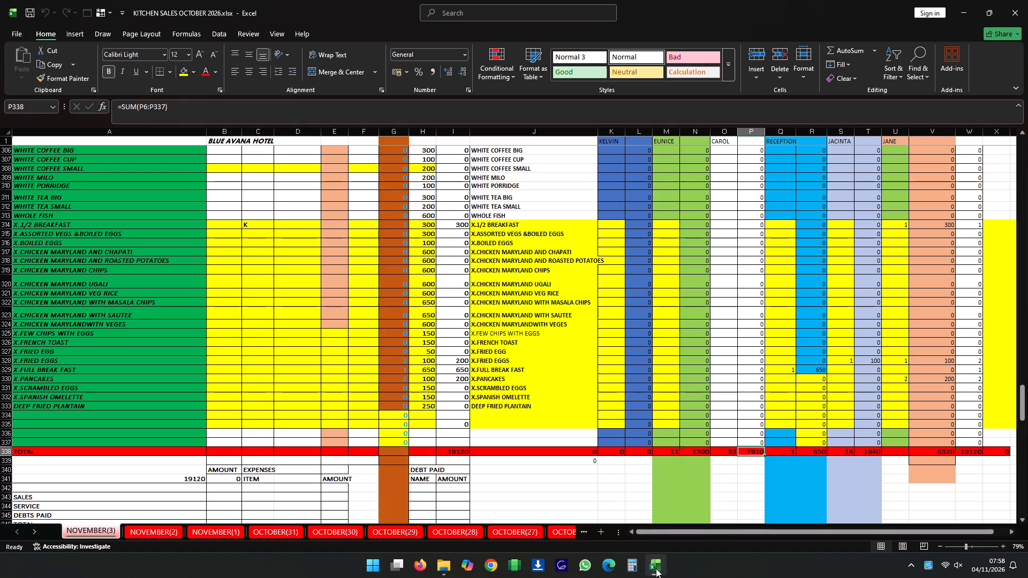
Minimize the kitchen sales workbook and open the BLUE AVANA BAR SALES OCTOBER 2026 workbook from its folder.
left_click(973, 21)
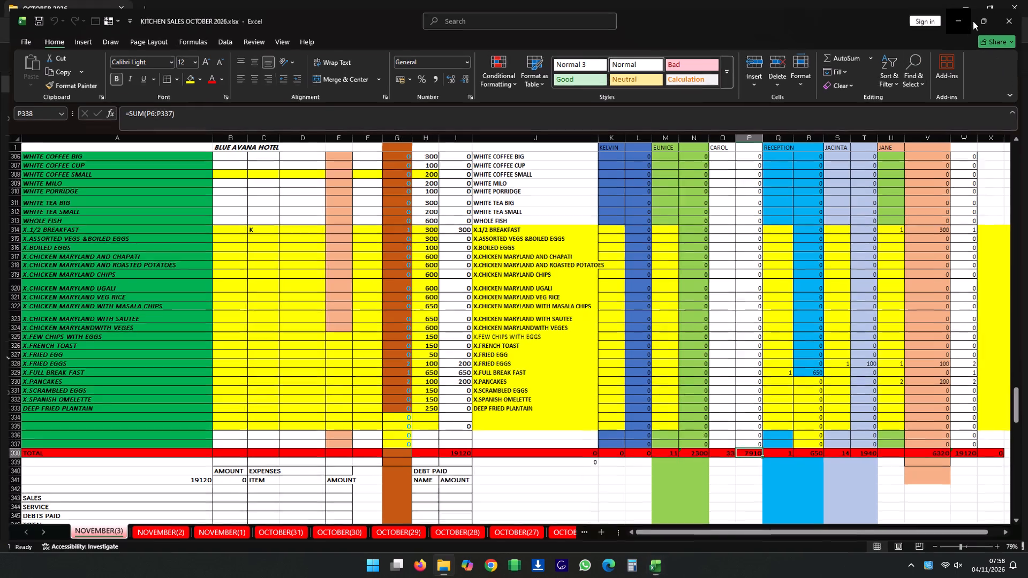
double_click(260, 113)
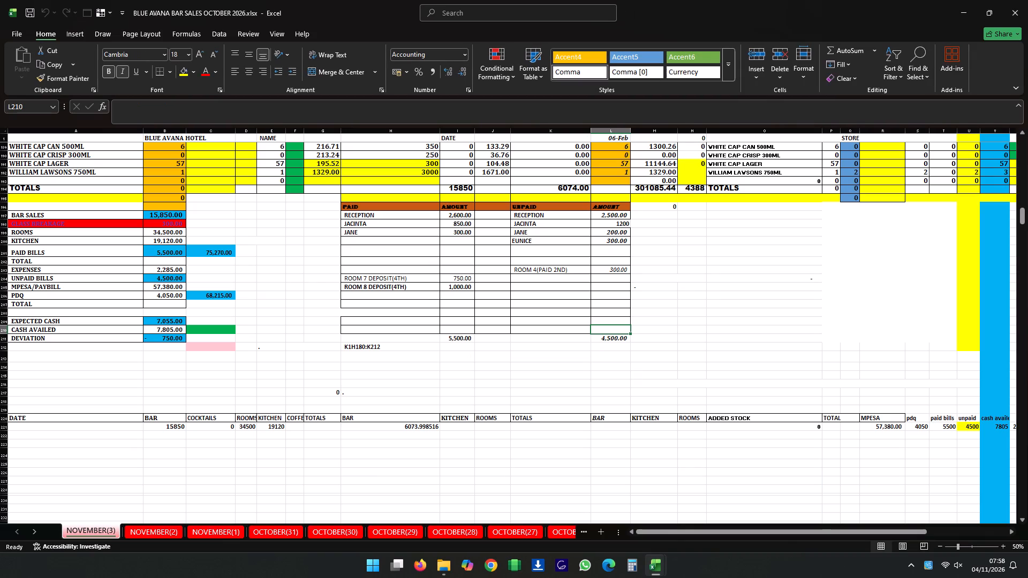
Check the KITCHEN amount in the sales summary on the NOVEMBER(3) sheet of the bar sales workbook.
left_click(372, 342)
left_click(369, 361)
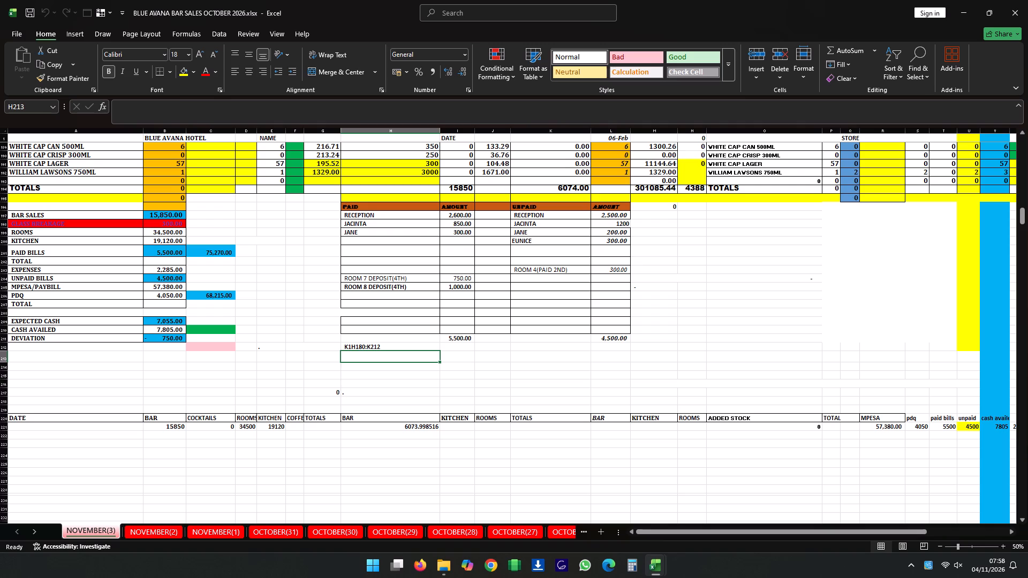
left_click(179, 242)
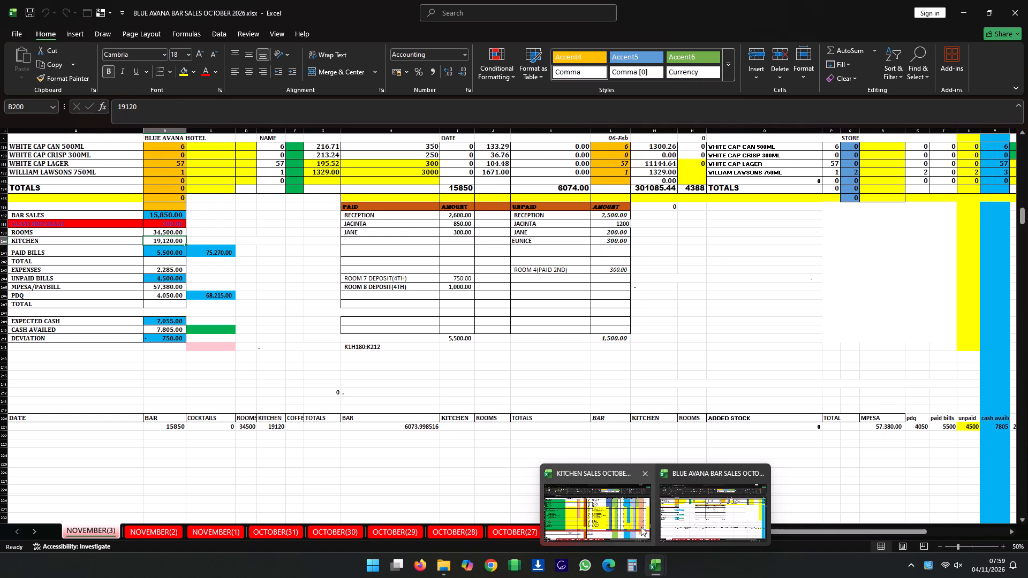
Switch back to the KITCHEN SALES OCTOBER 2026 workbook and examine the TOTAL row and the summary below it on NOVEMBER(3).
left_click(641, 527)
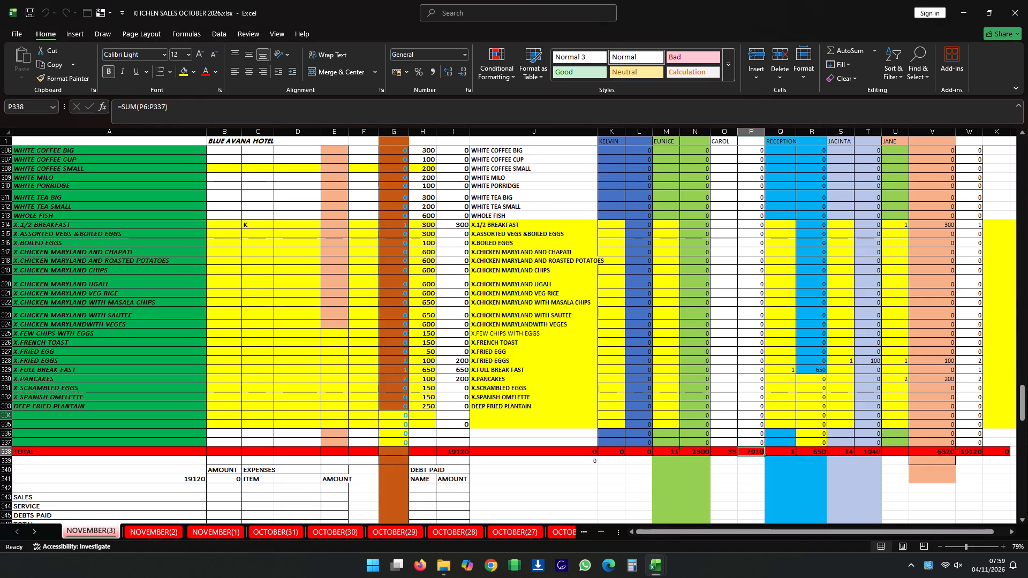
left_click(0, 415)
left_click(31, 416)
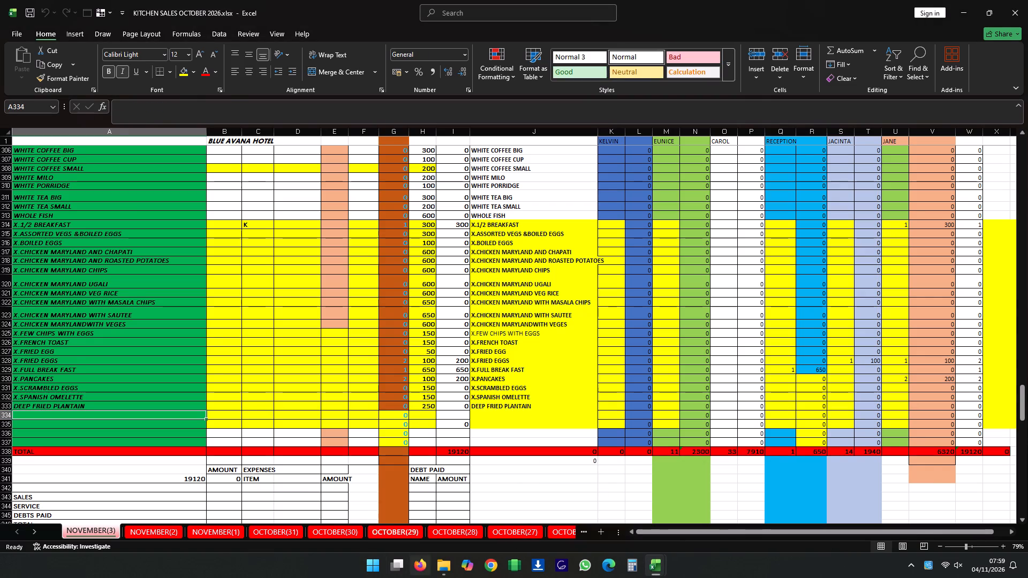
scroll(395, 475, "down", 6)
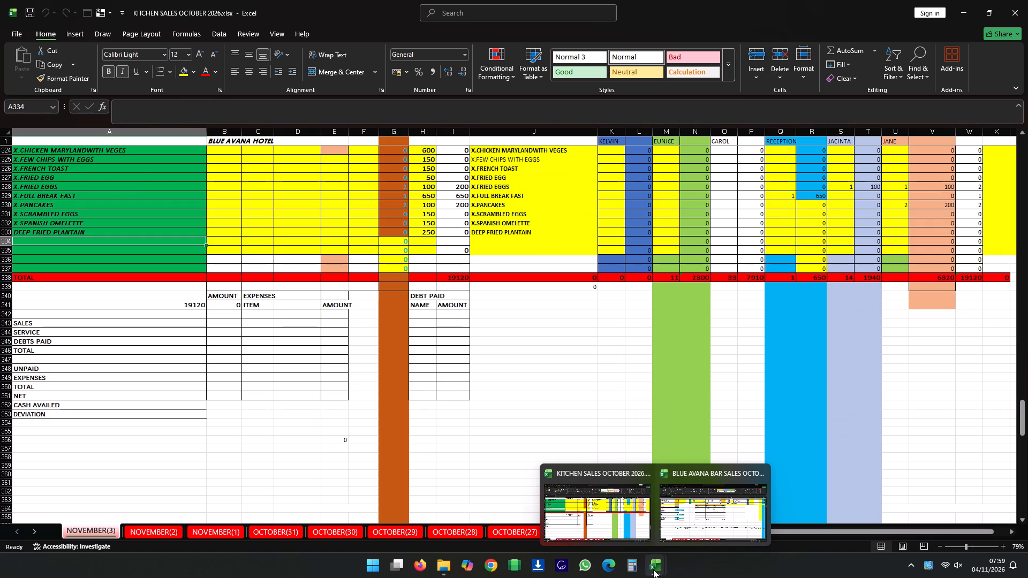
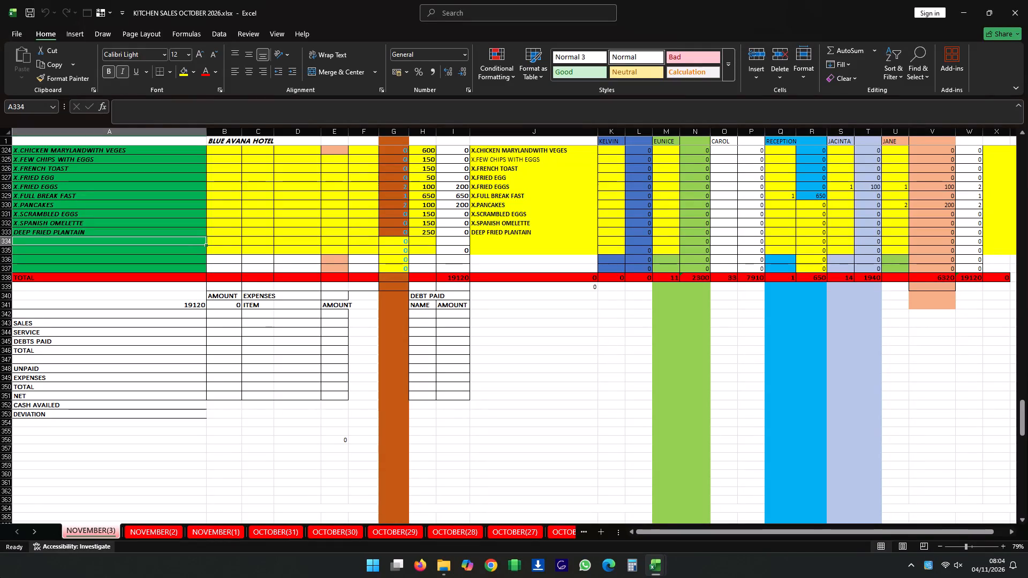
Look through the item rows above the TOTAL row on NOVEMBER(3) and check CAROL's quantity for MILKSHAKE.
left_click(246, 388)
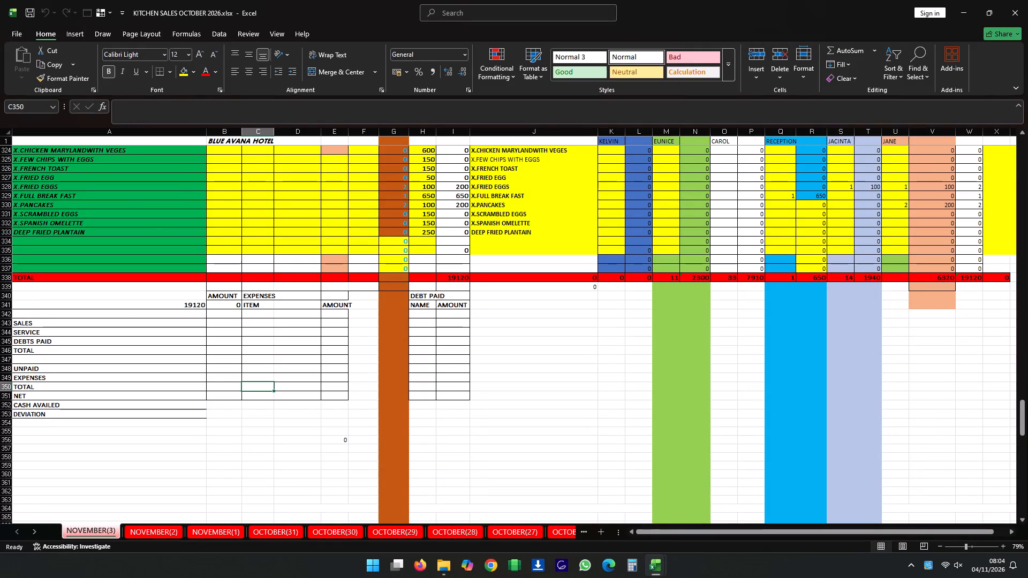
scroll(670, 227, "up", 18)
scroll(644, 300, "down", 3)
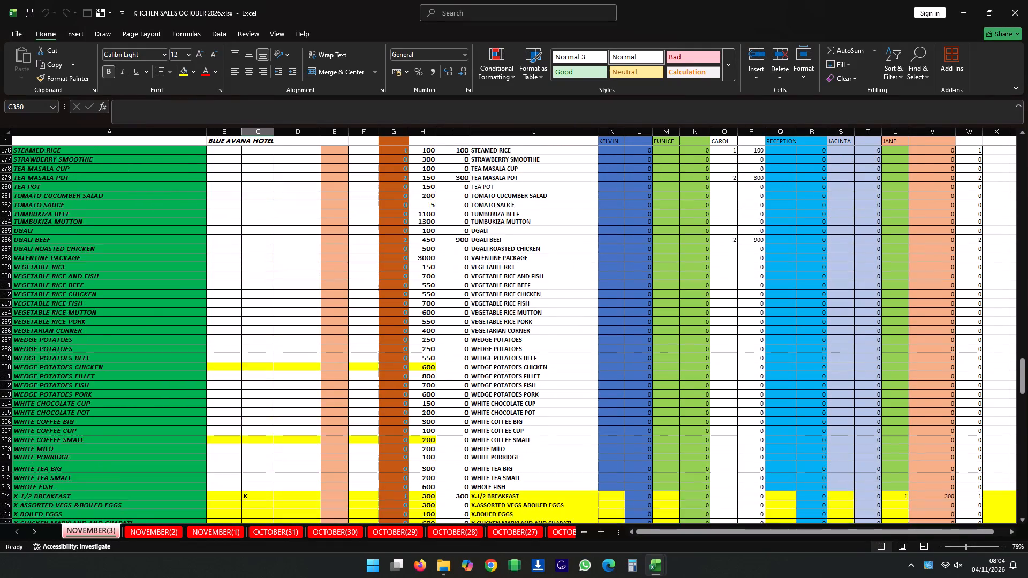
scroll(642, 302, "down", 12)
scroll(136, 48, "up", 9)
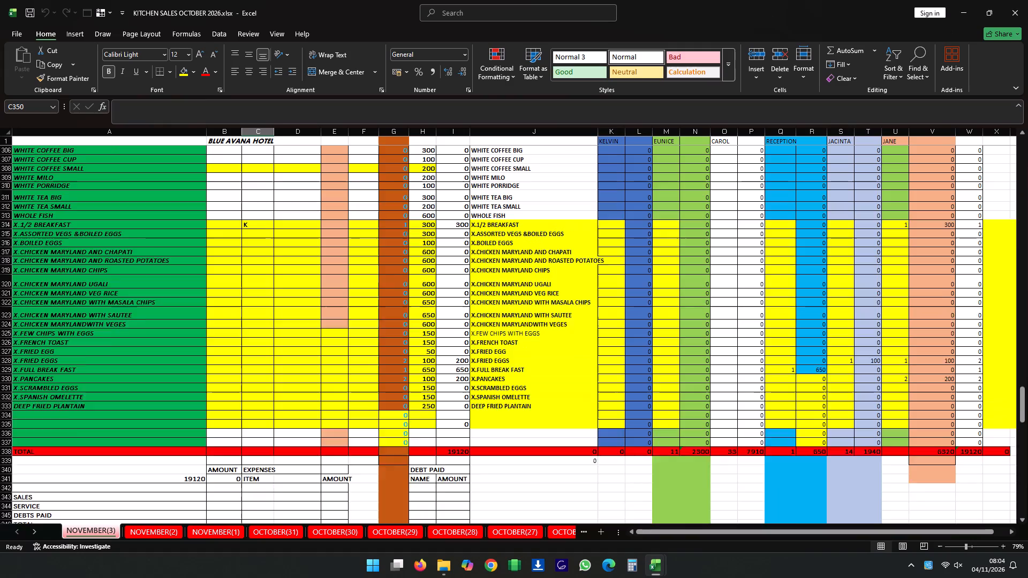
scroll(137, 319, "up", 20)
scroll(137, 319, "up", 6)
scroll(126, 367, "up", 5)
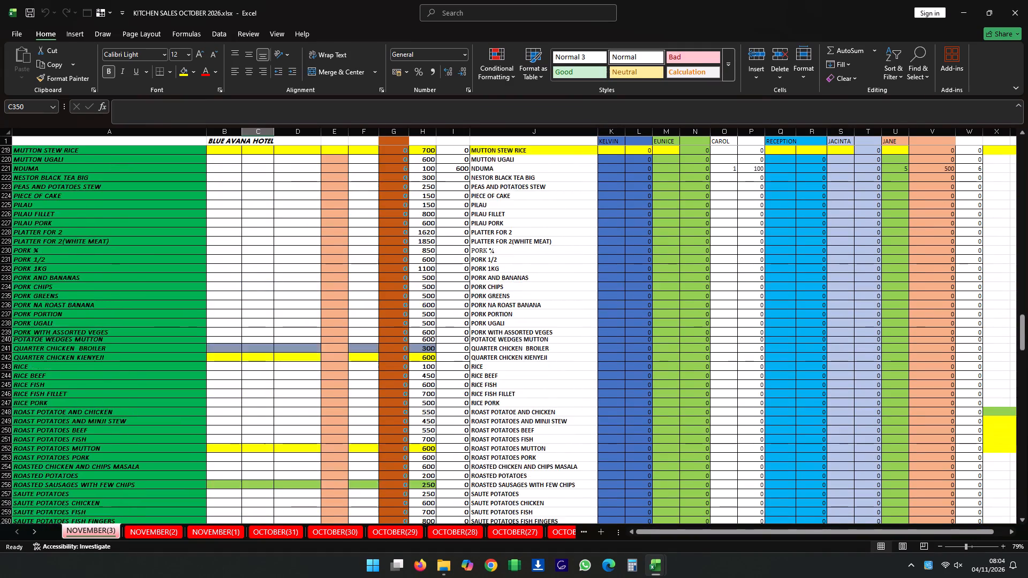
scroll(126, 367, "up", 12)
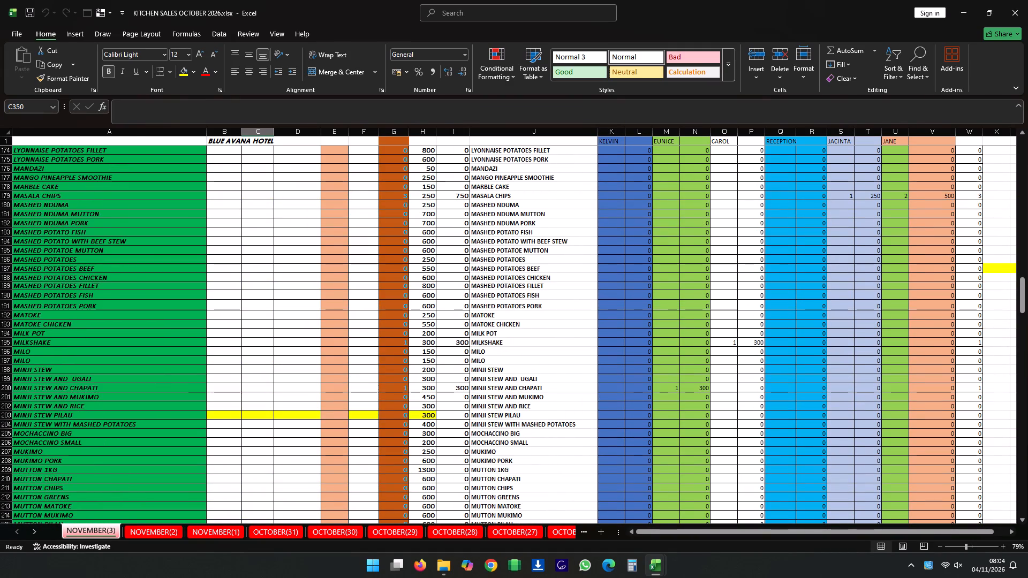
left_click(4, 343)
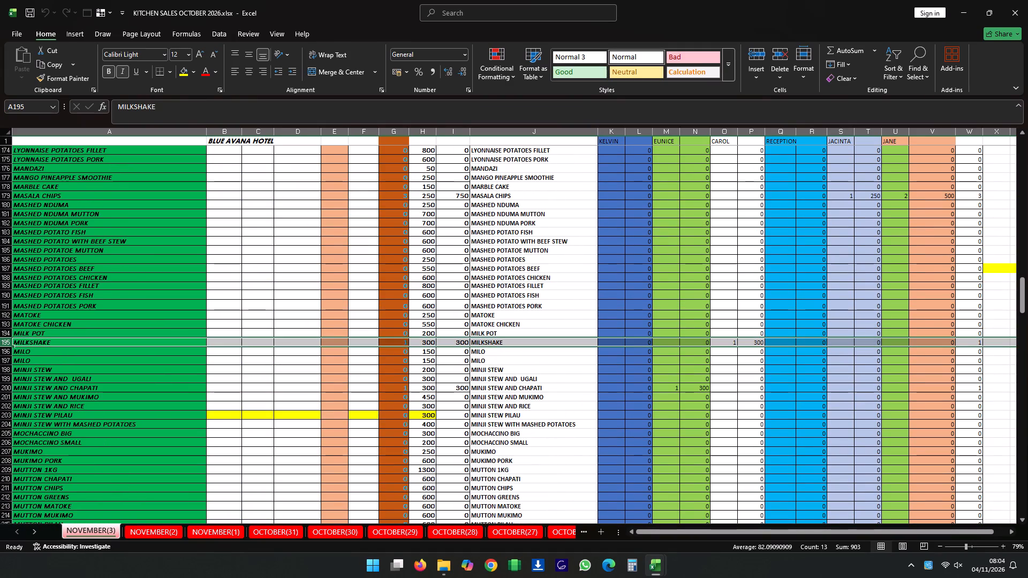
left_click(716, 343)
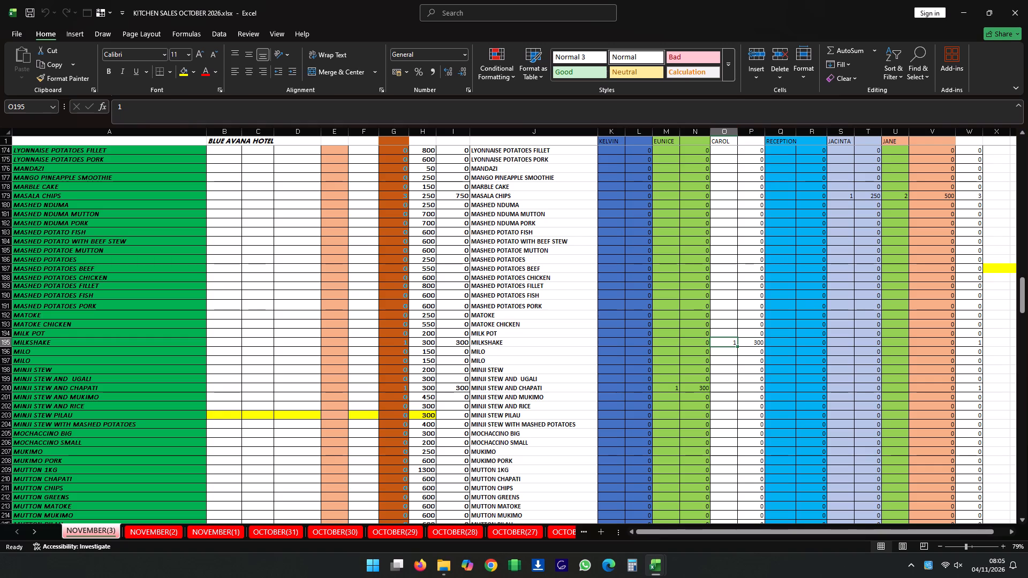
left_click(735, 359)
left_click(740, 343)
left_click(729, 344)
Check the waiter entries in the BEEF SAMOSA, AFRICAN TEA and BEEF BROTH rows on NOVEMBER(3).
scroll(112, 284, "up", 10)
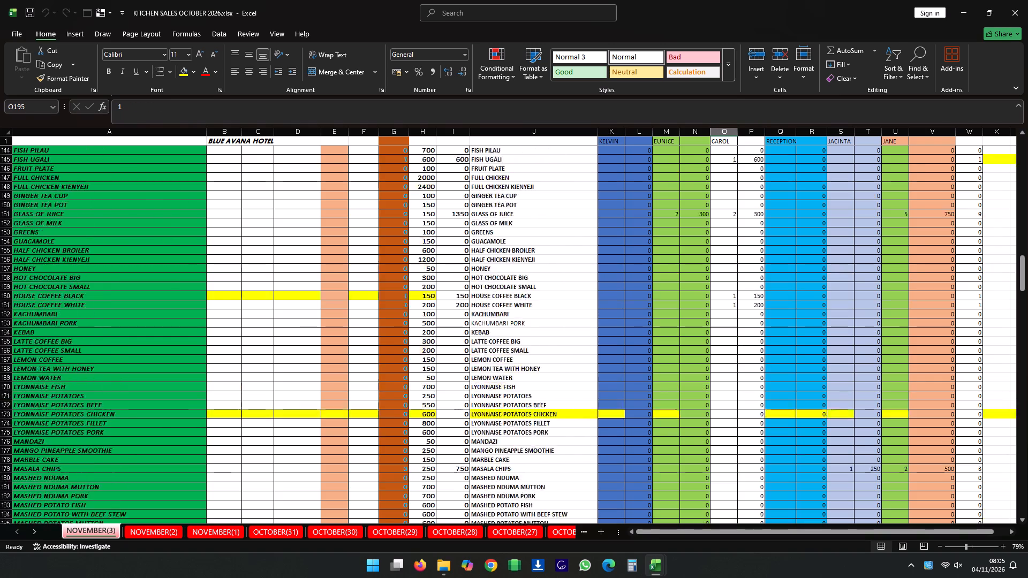
scroll(101, 296, "up", 20)
scroll(101, 296, "up", 13)
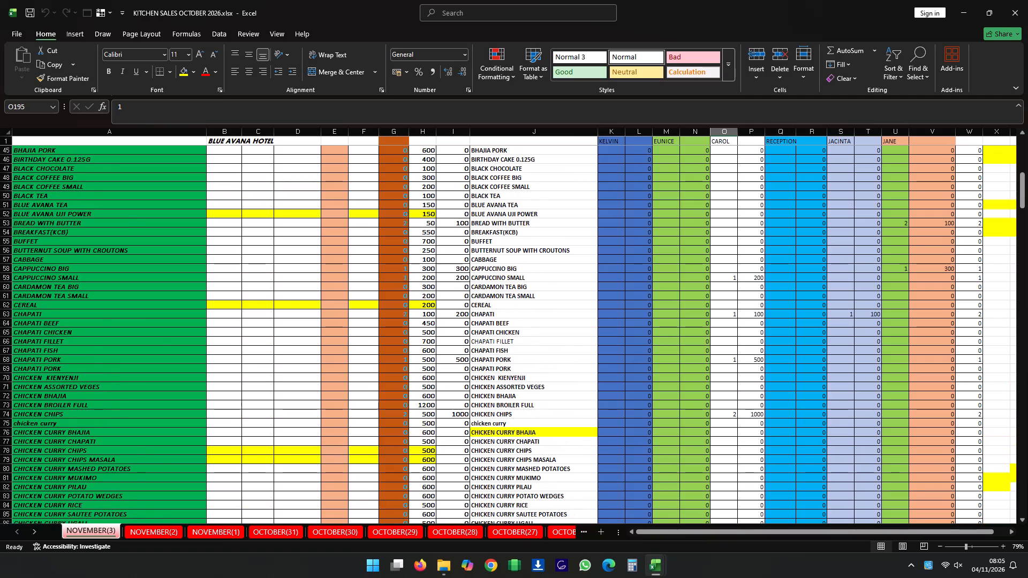
scroll(101, 296, "up", 5)
left_click(6, 166)
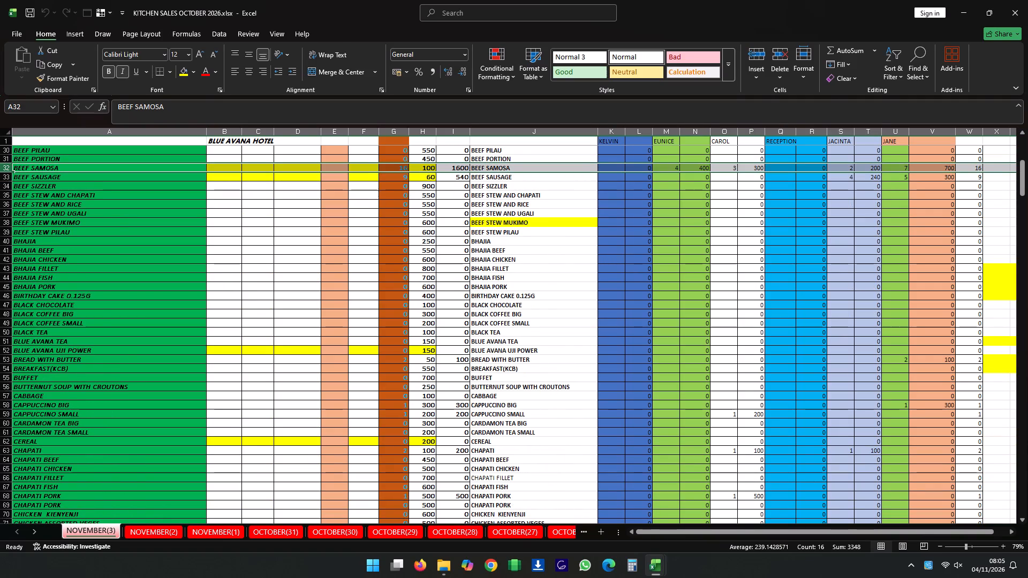
scroll(736, 308, "up", 3)
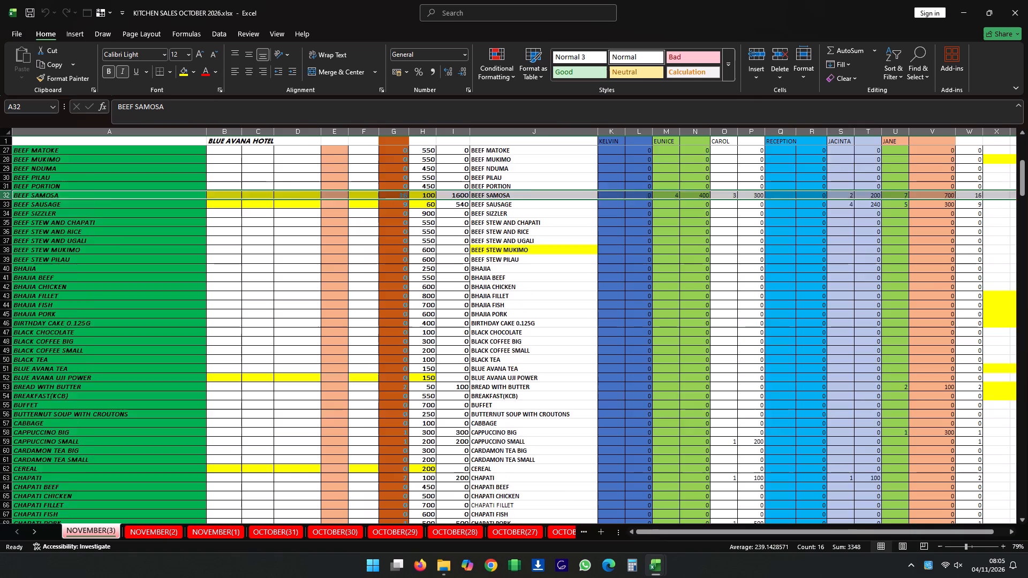
scroll(736, 308, "up", 12)
left_click(2, 224)
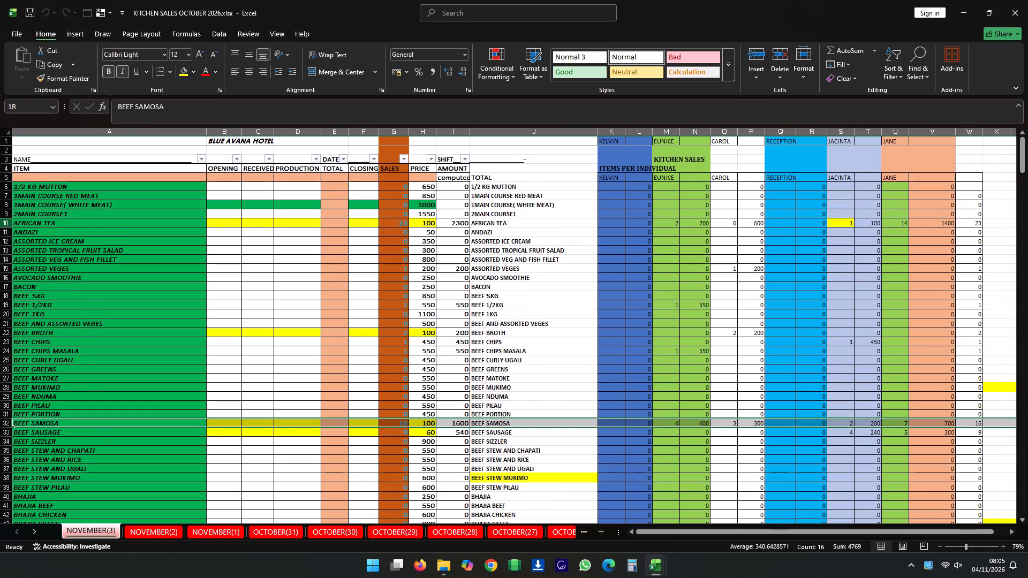
scroll(733, 348, "down", 5)
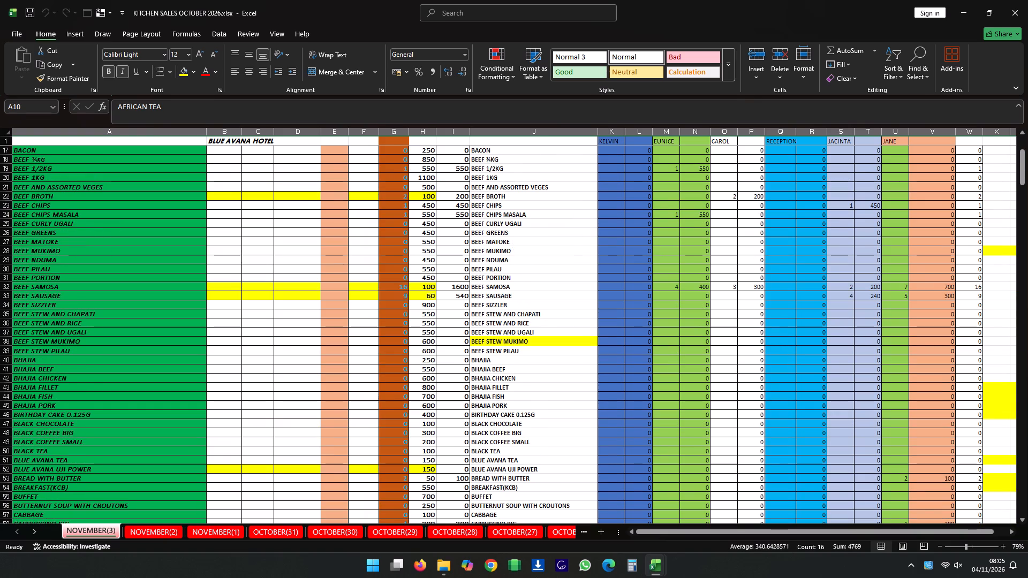
left_click(1, 196)
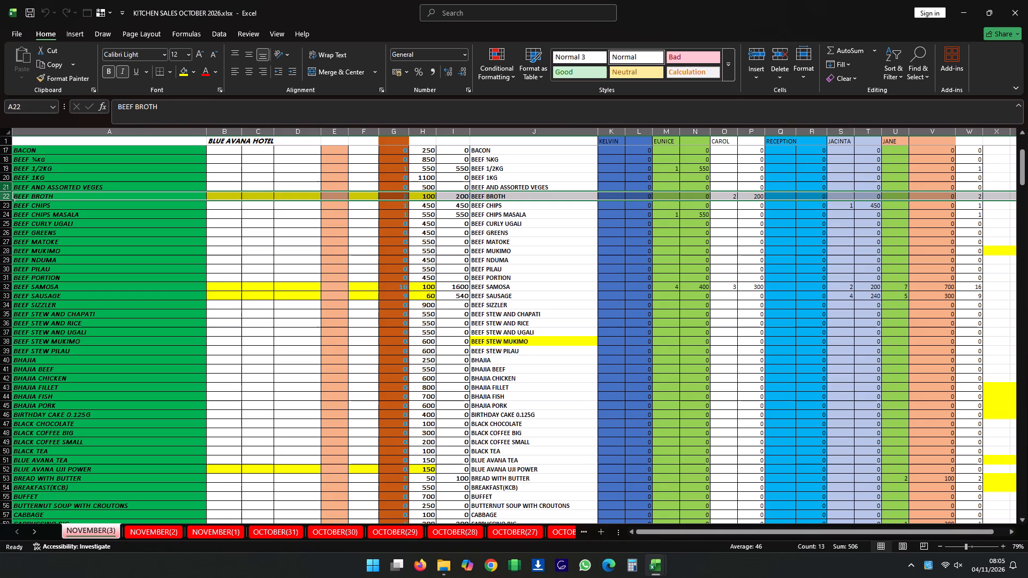
Check the CHAPATI row with CAROL's quantity, and the CHAPATI PORK and CHICKEN CHIPS rows.
scroll(57, 254, "down", 5)
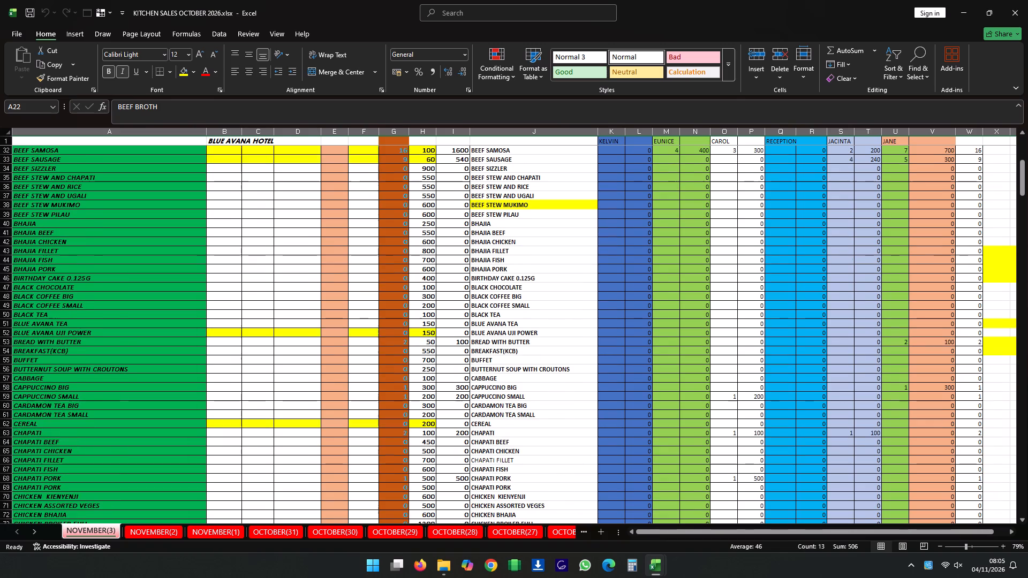
left_click(0, 436)
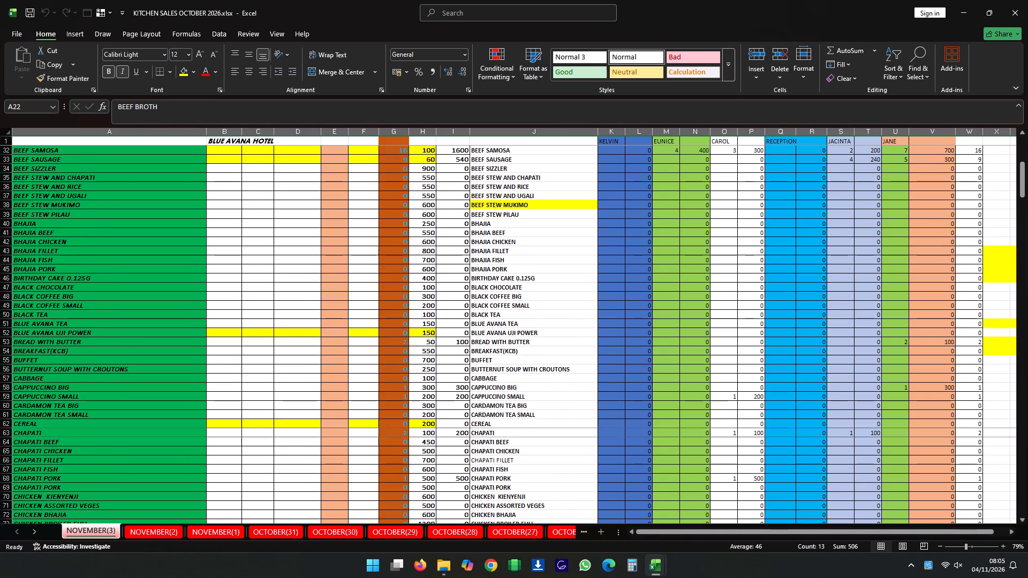
left_click(0, 433)
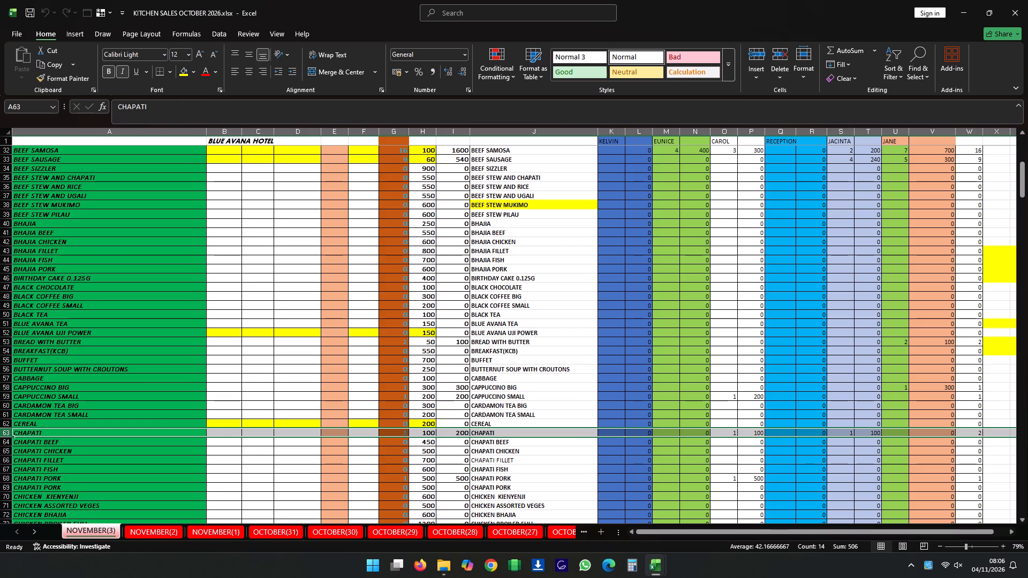
left_click(669, 435)
left_click(716, 435)
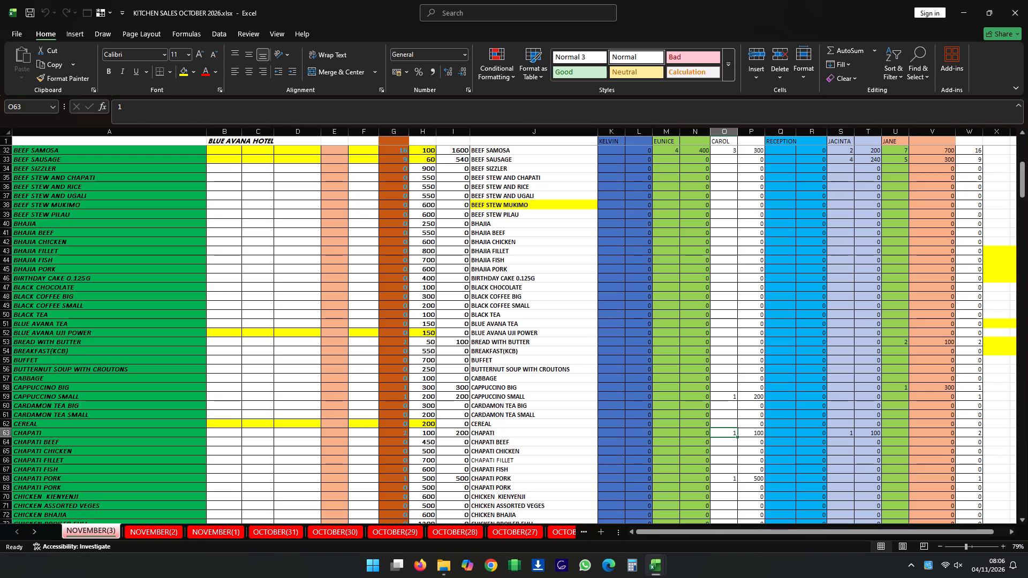
scroll(2, 471, "down", 4)
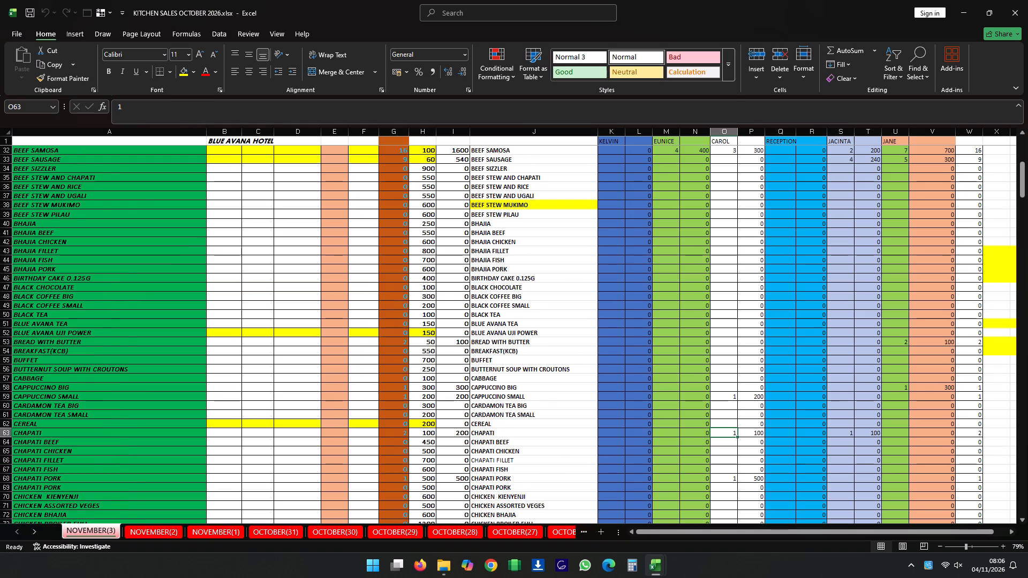
scroll(2, 471, "down", 2)
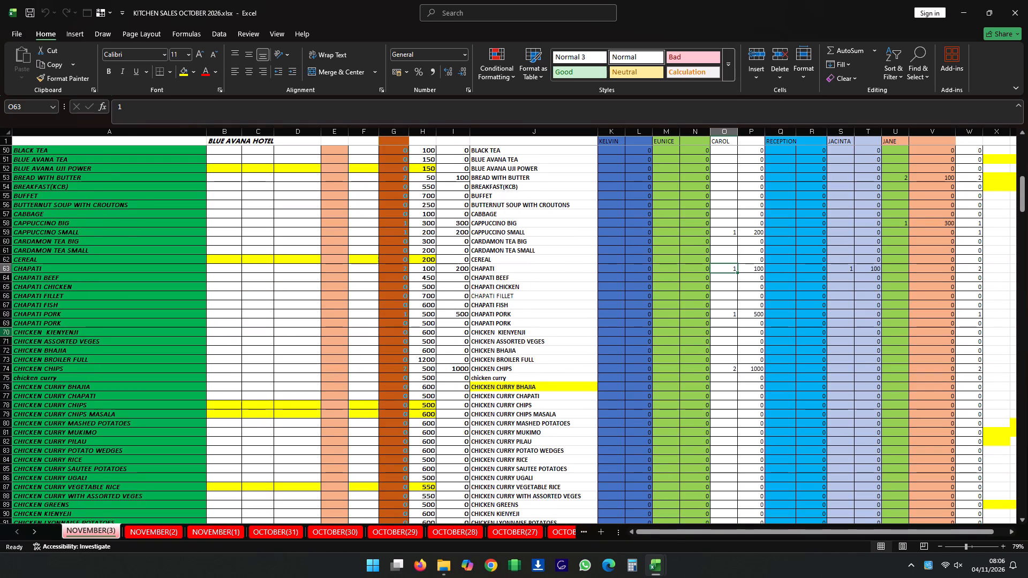
left_click(0, 314)
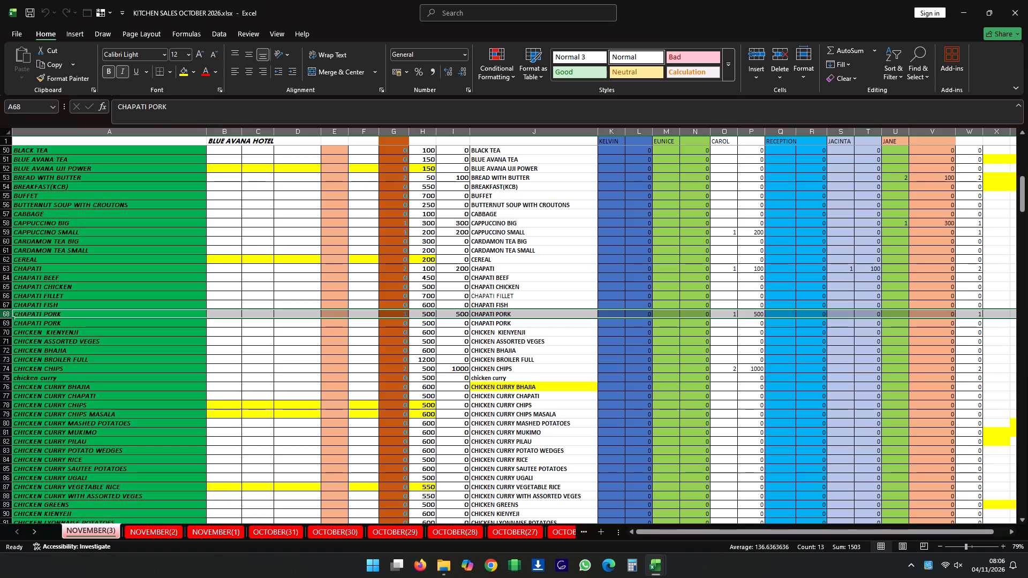
left_click(0, 365)
left_click(0, 367)
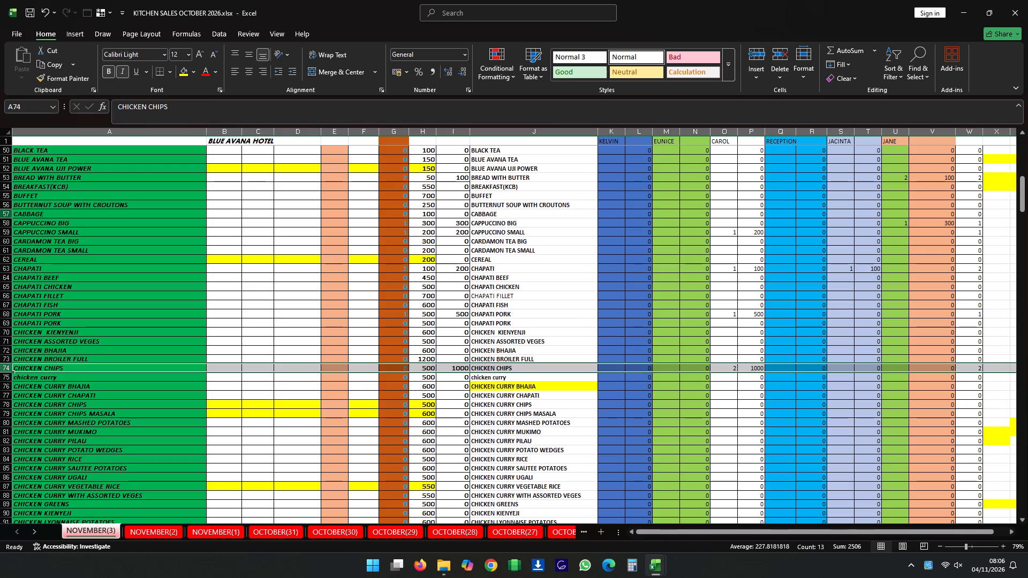
Check the CONCOCTION and FEW CHIPS WITH SAUSAGE rows, and CAROL's quantity cell for FISH CHIPS.
scroll(16, 271, "down", 5)
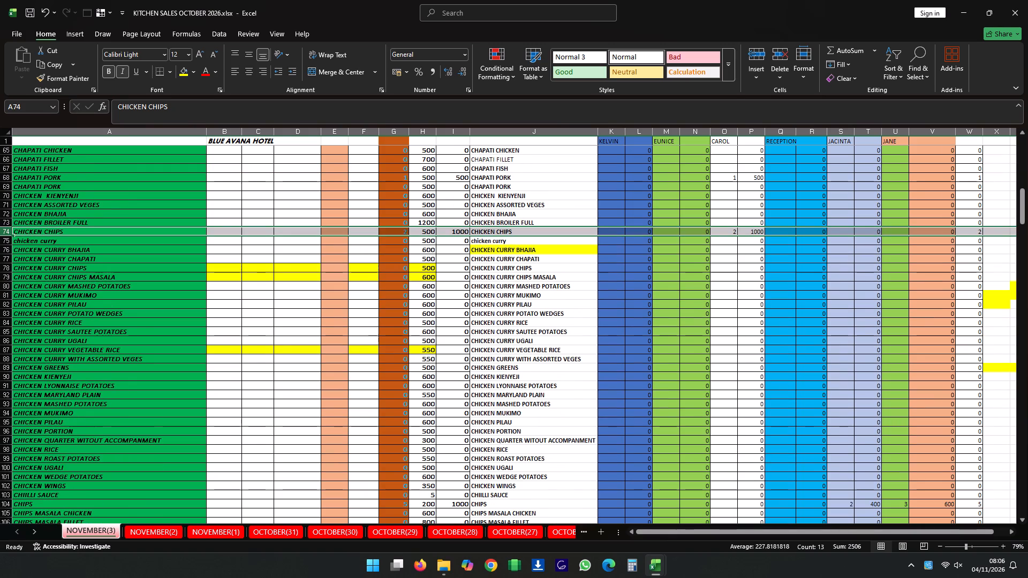
scroll(14, 299, "down", 5)
scroll(21, 343, "down", 6)
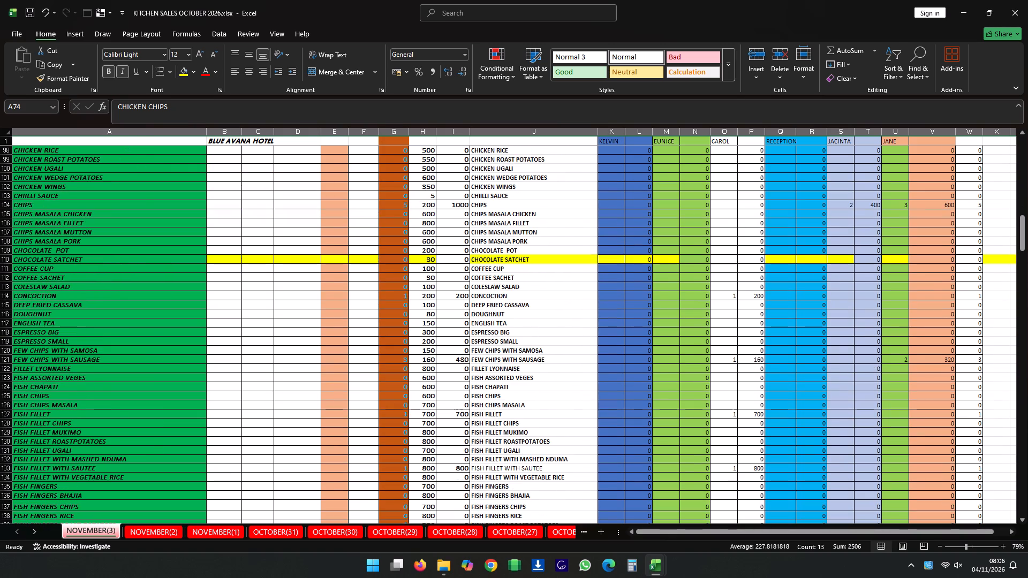
left_click(3, 296)
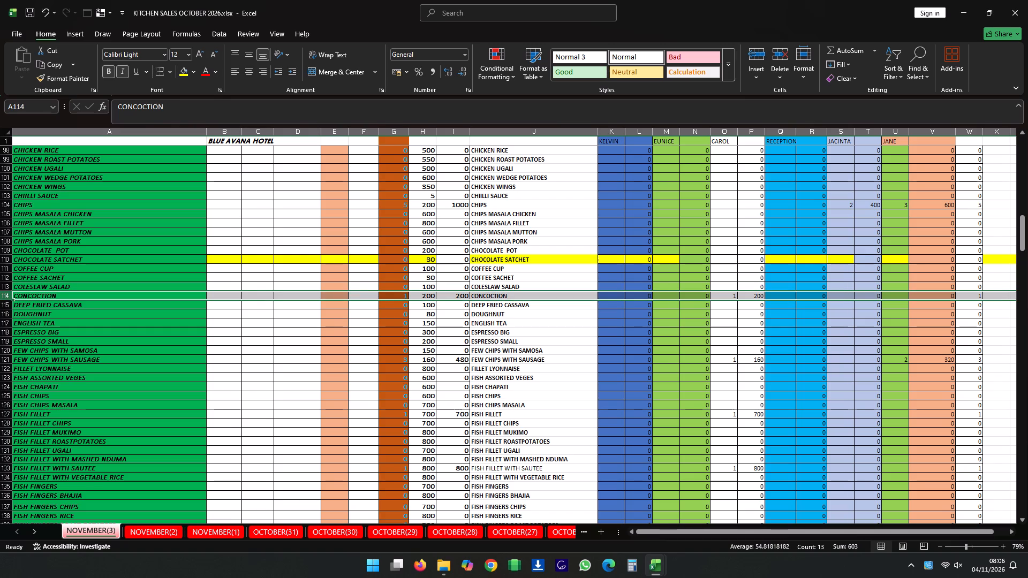
left_click(0, 361)
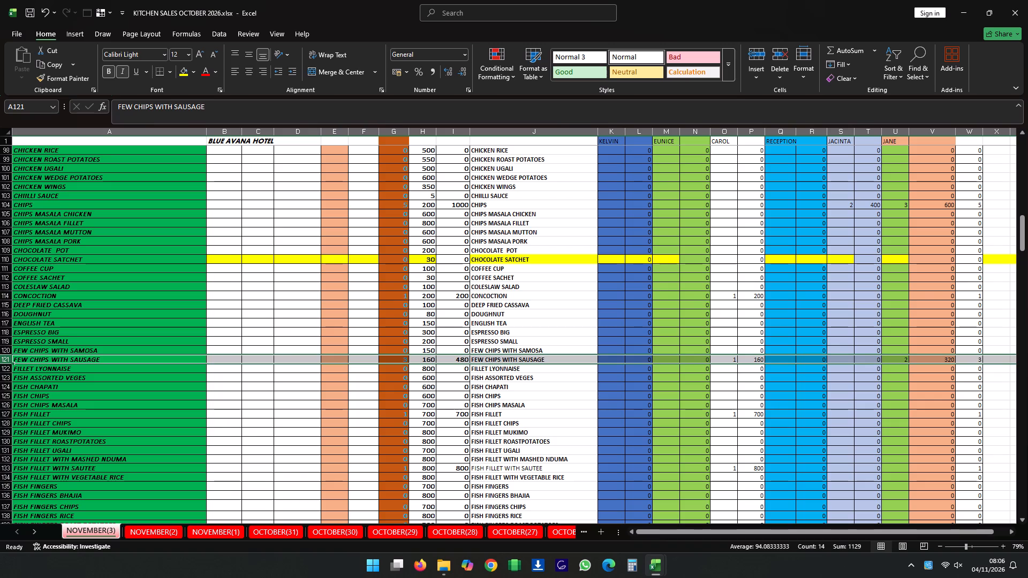
scroll(64, 481, "down", 7)
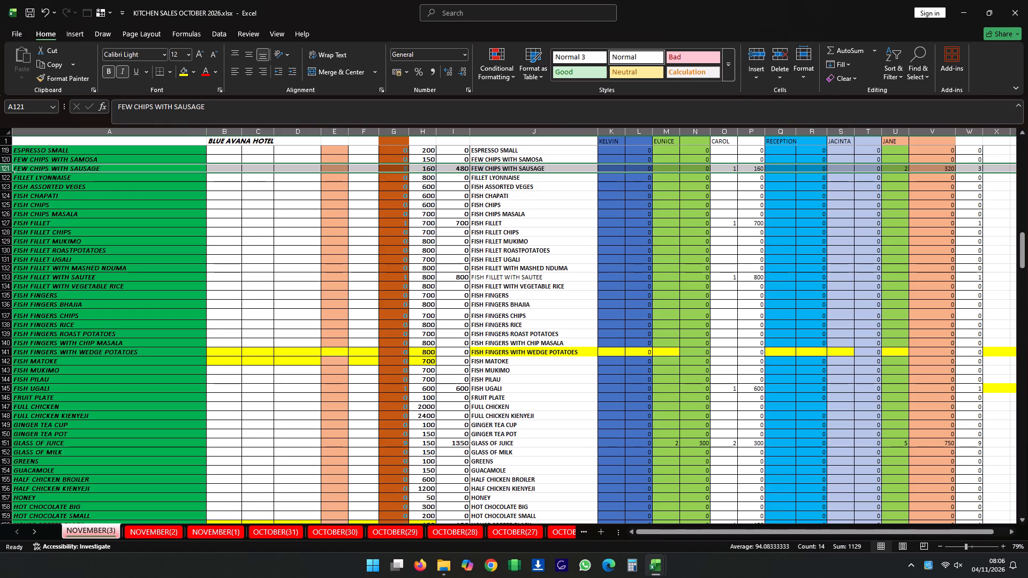
left_click(0, 204)
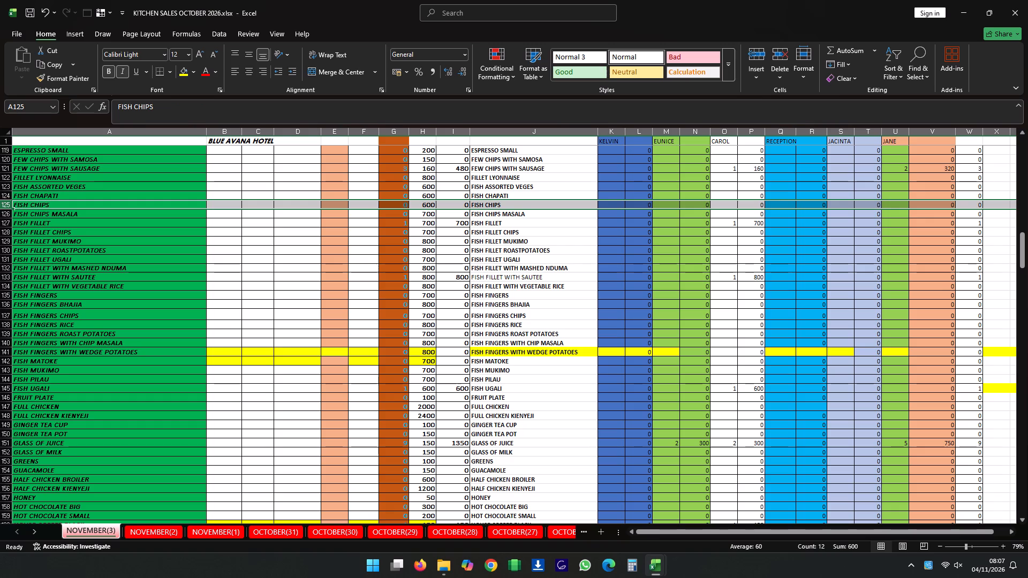
left_click(723, 204)
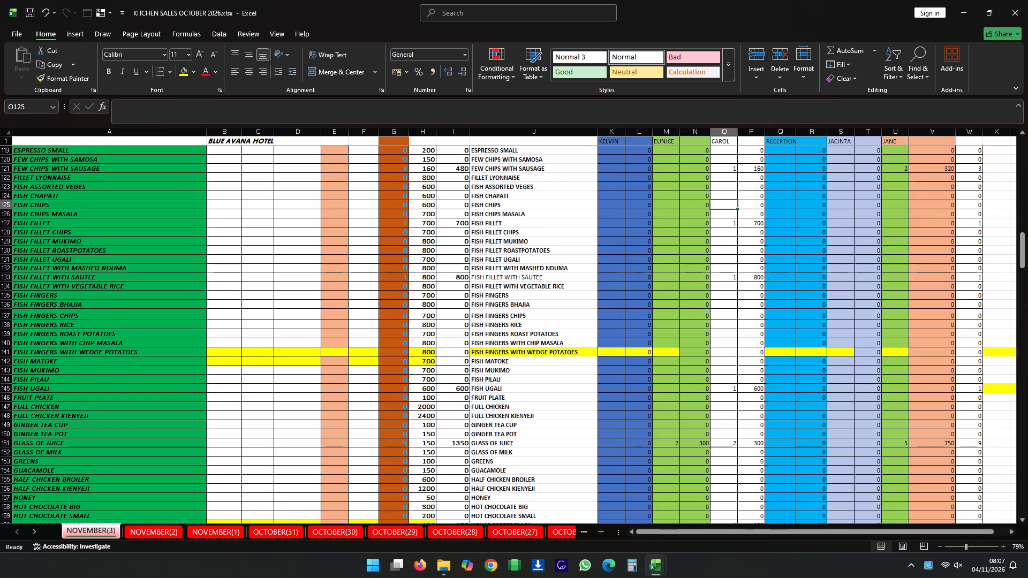
Enter the new item name "Fillet chips" in the first empty item row below DEEP FRIED PLANTAIN on NOVEMBER(3).
scroll(211, 390, "down", 20)
scroll(211, 390, "down", 8)
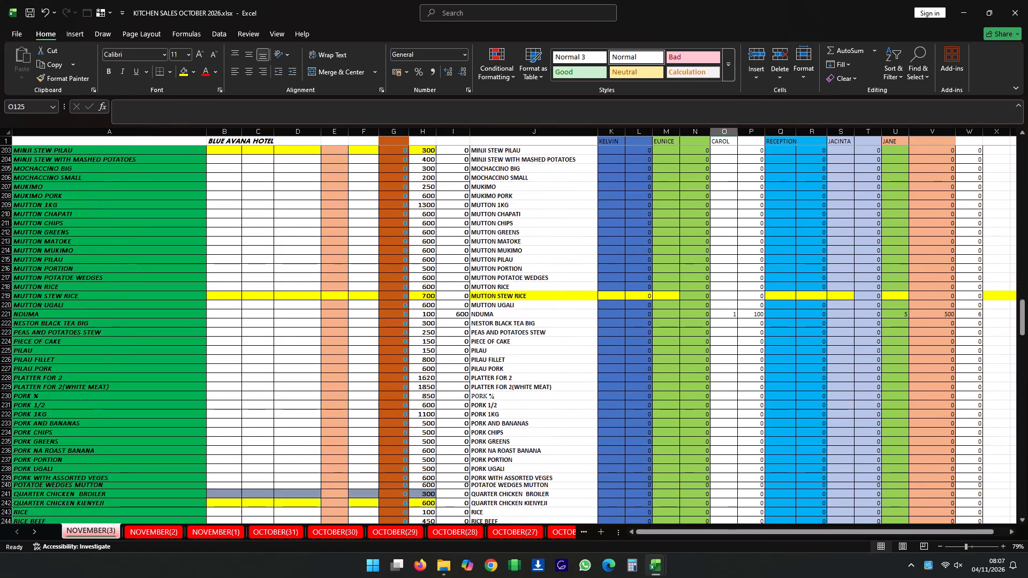
scroll(81, 489, "down", 19)
scroll(69, 489, "down", 17)
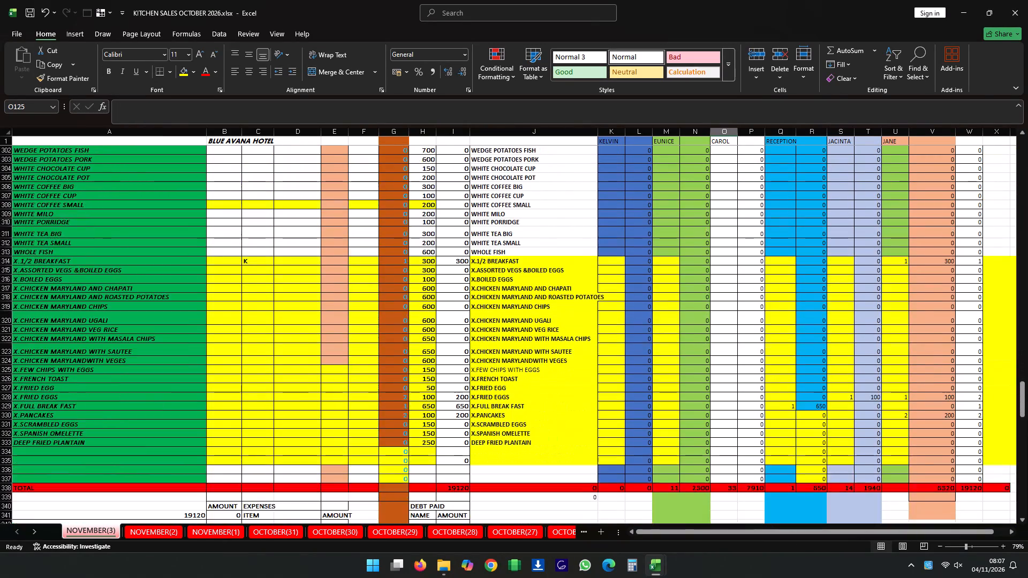
scroll(50, 496, "down", 2)
left_click(10, 315)
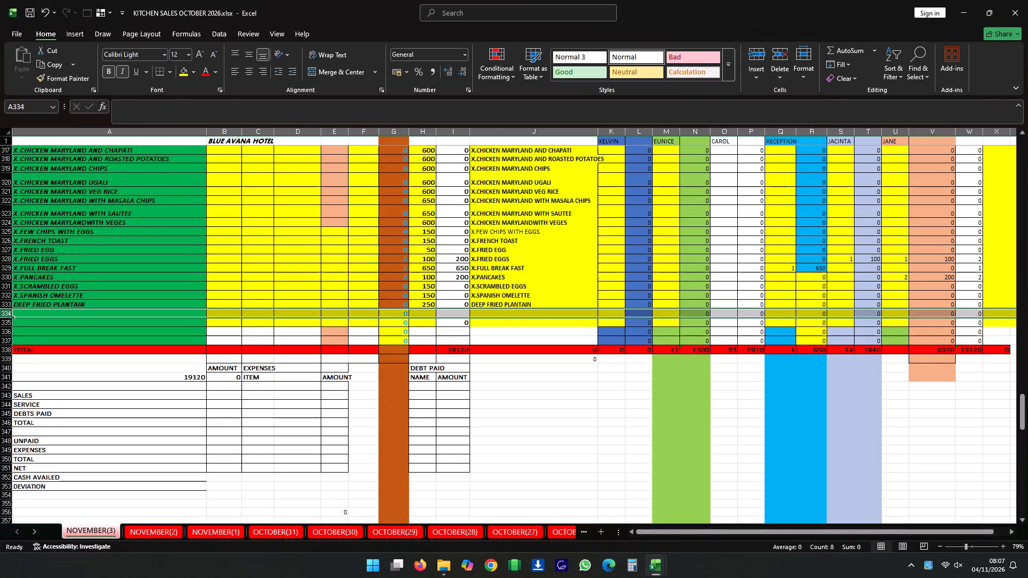
left_click(25, 312)
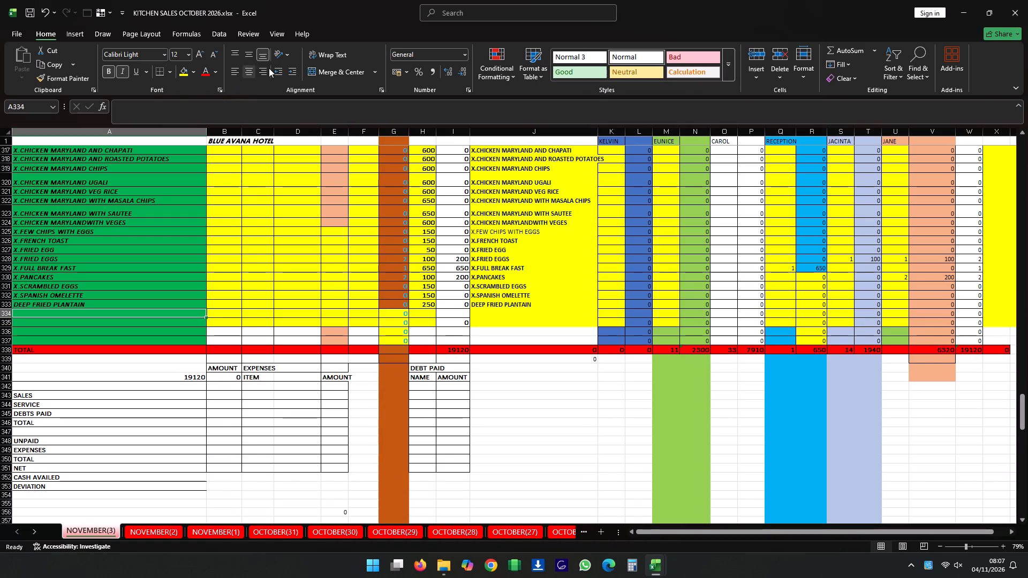
type("fu")
key("BackSpace")
type("ill")
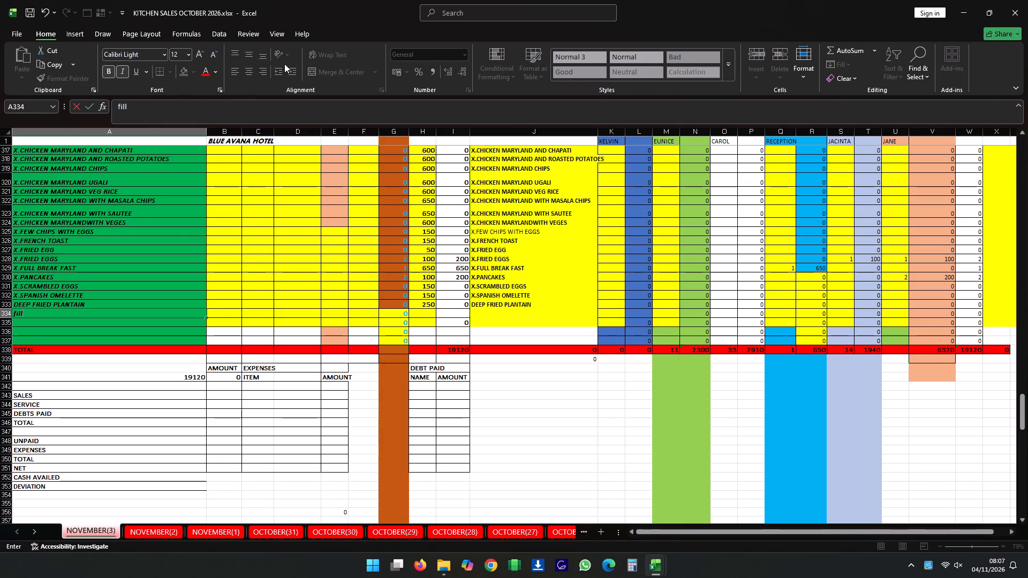
key("BackSpace")
key("BackSpace")
key("BackSpace")
key("BackSpace")
key("f")
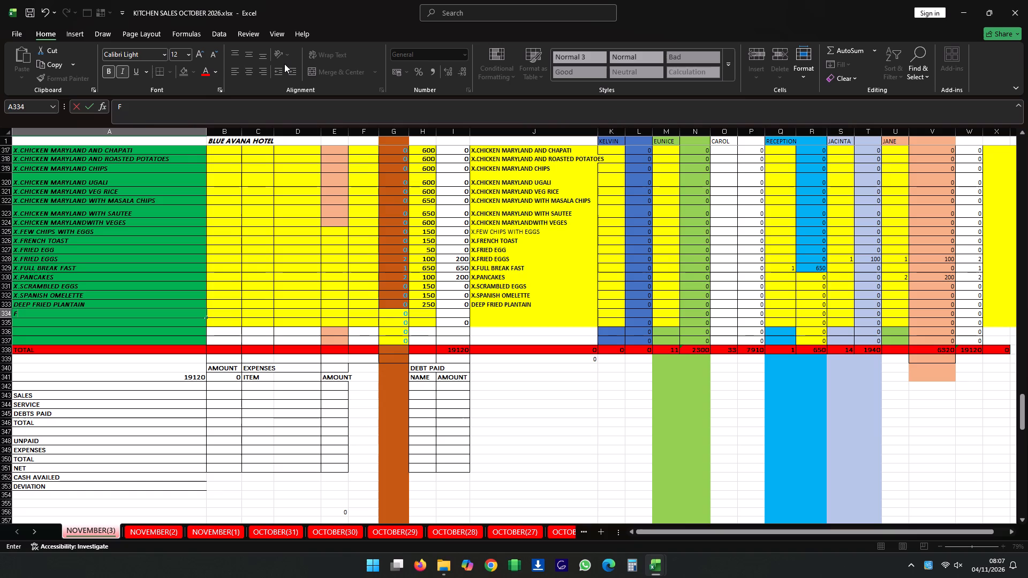
type("illrt chips")
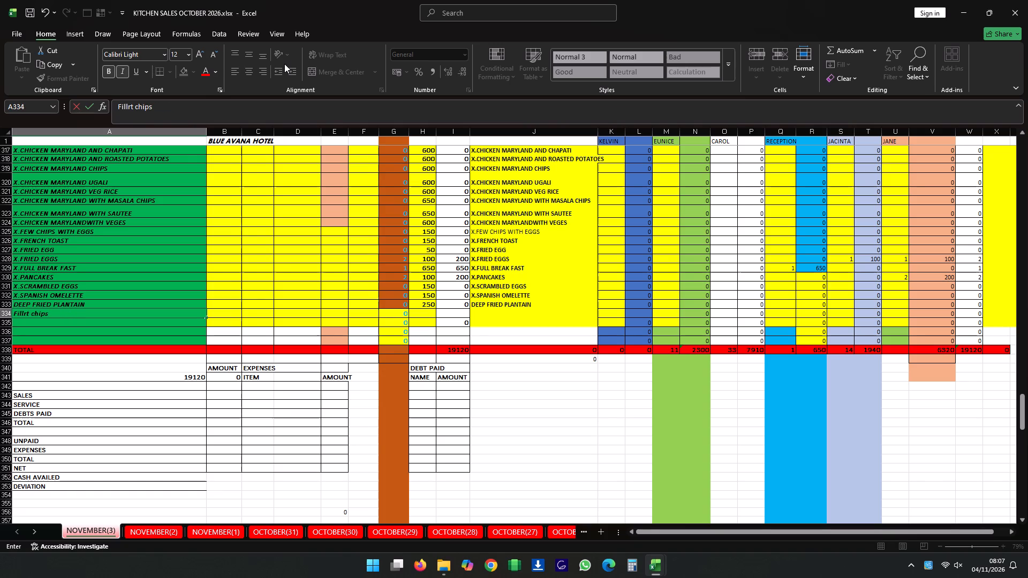
left_click(35, 325)
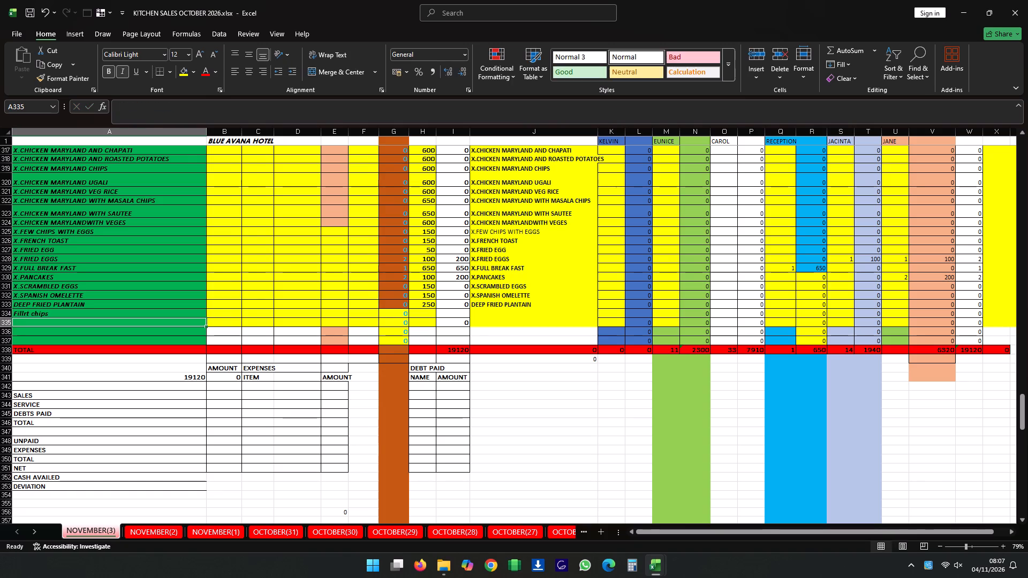
double_click(27, 314)
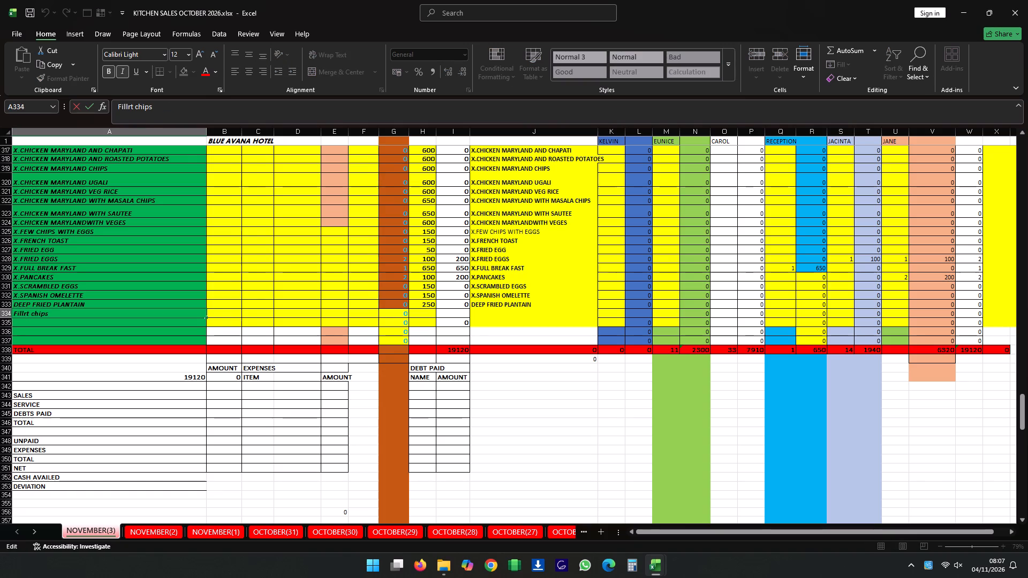
key("BackSpace")
key("e")
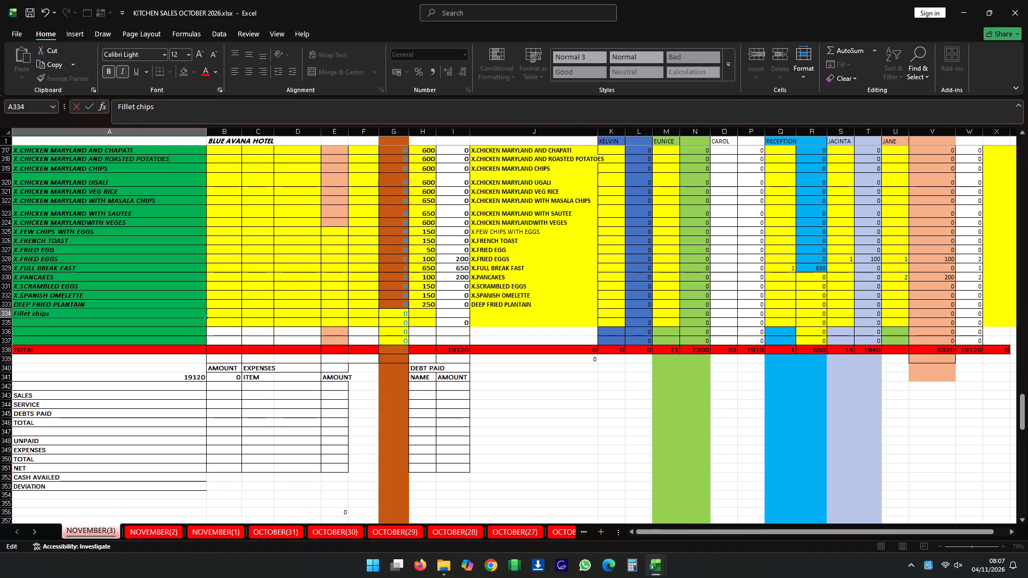
left_click(104, 317)
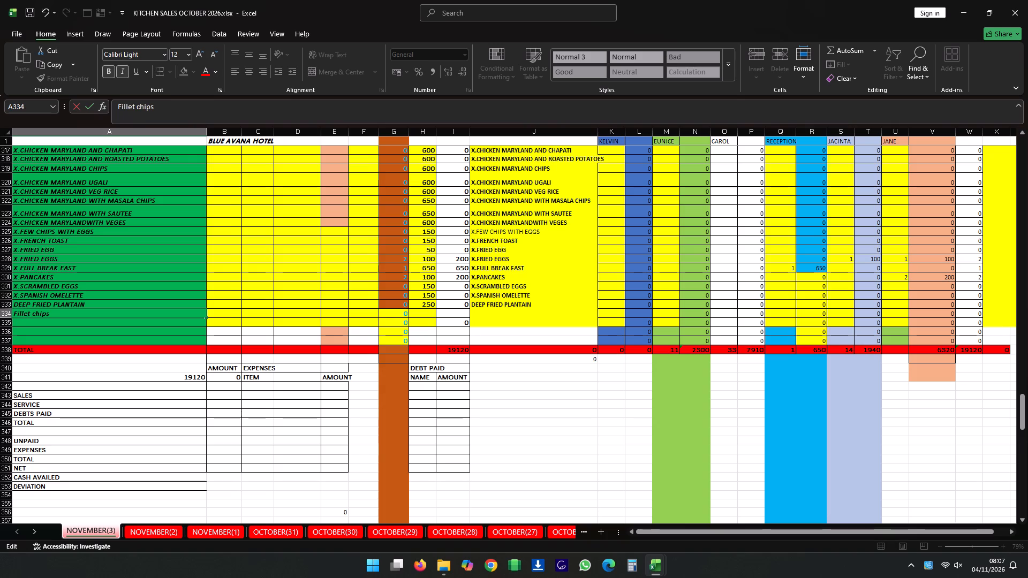
left_click(81, 338)
Set the unit price of Fillet chips to 600 and check the row's amount formula.
left_click(427, 313)
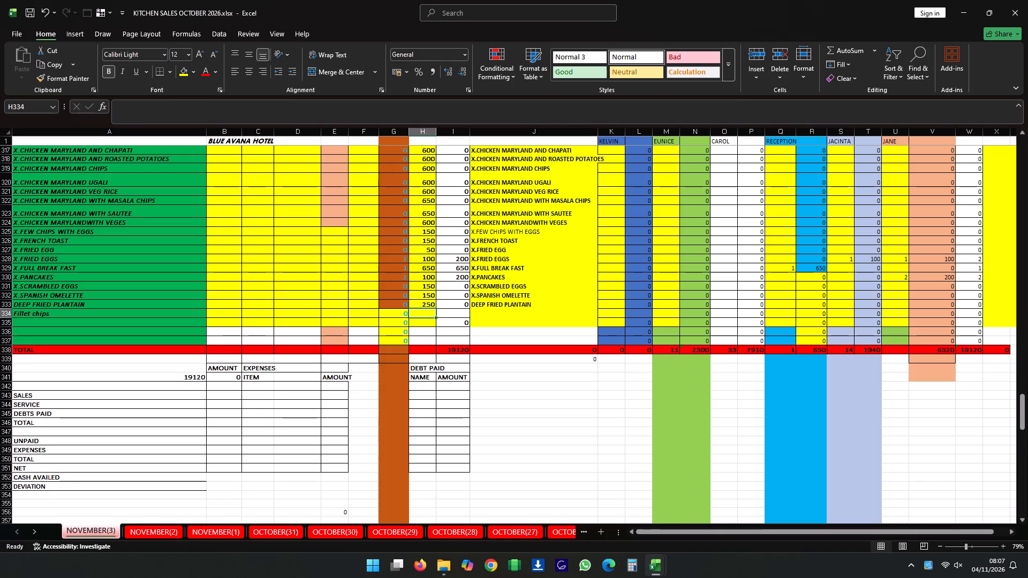
type("600")
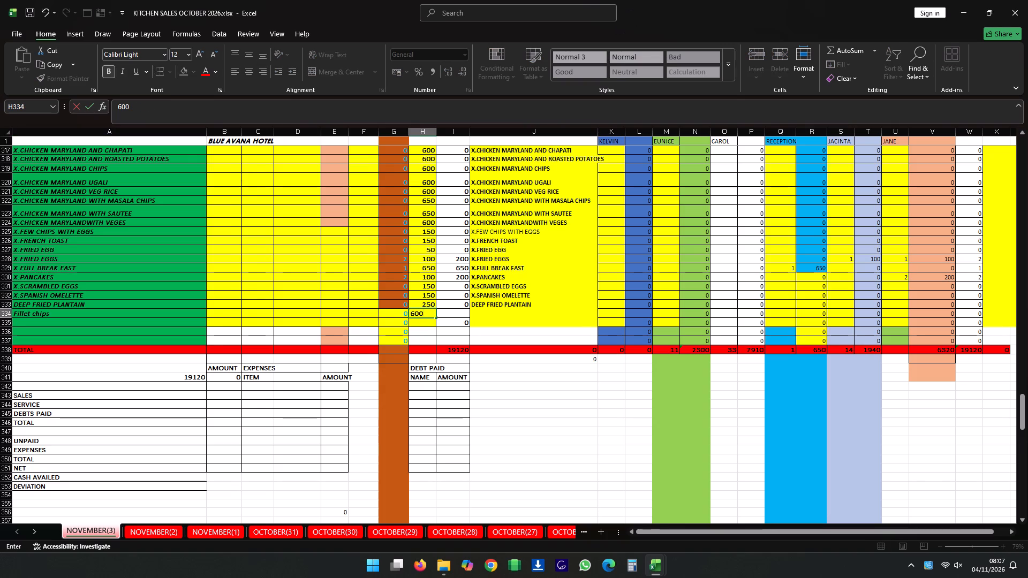
left_click(487, 327)
left_click(459, 315)
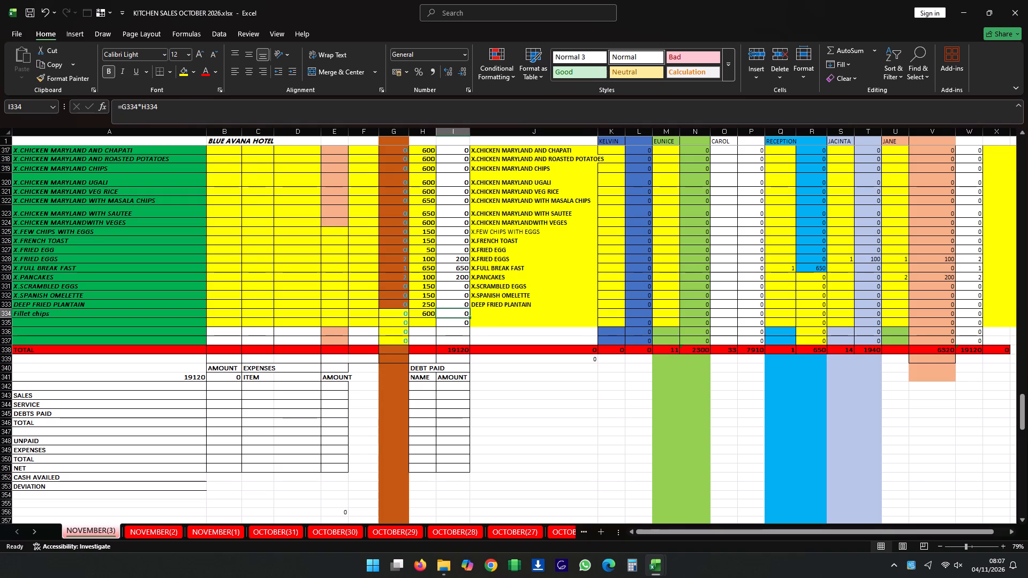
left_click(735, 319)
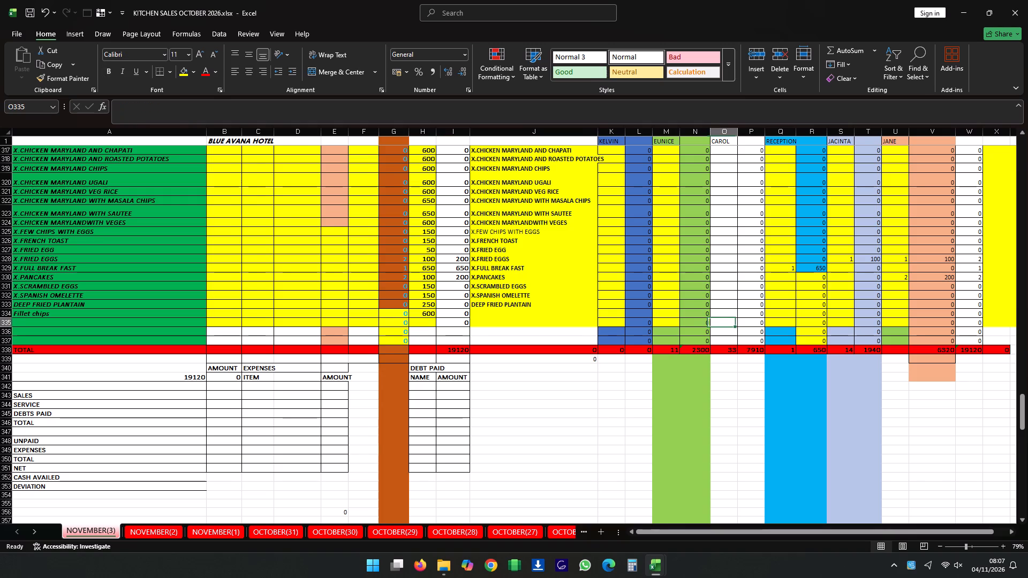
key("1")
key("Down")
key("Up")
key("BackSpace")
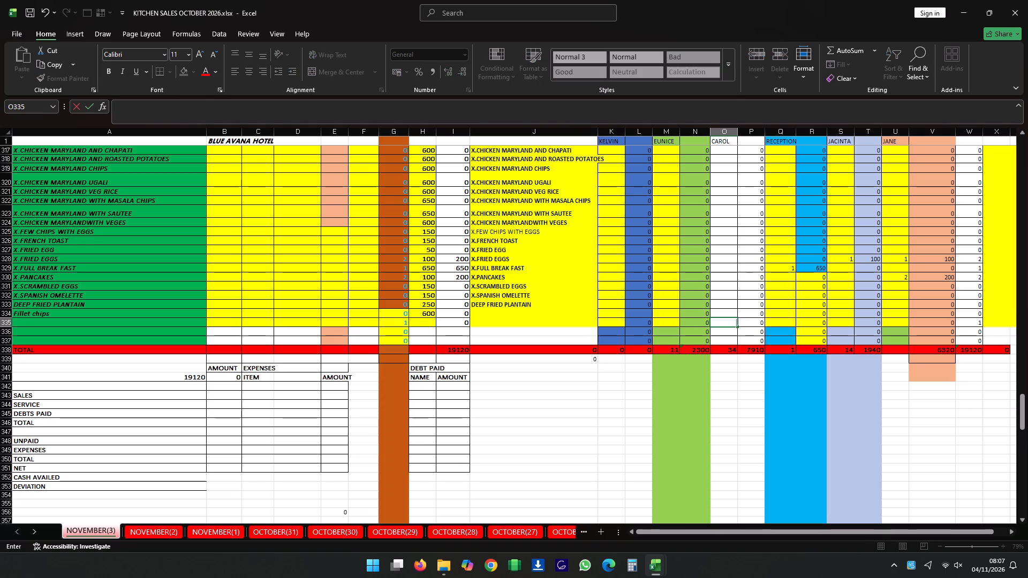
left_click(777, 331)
Inspect CAROL's and EUNICE's amount formulas in the DEEP FRIED PLANTAIN and Fillet chips rows and the blank row below.
double_click(750, 323)
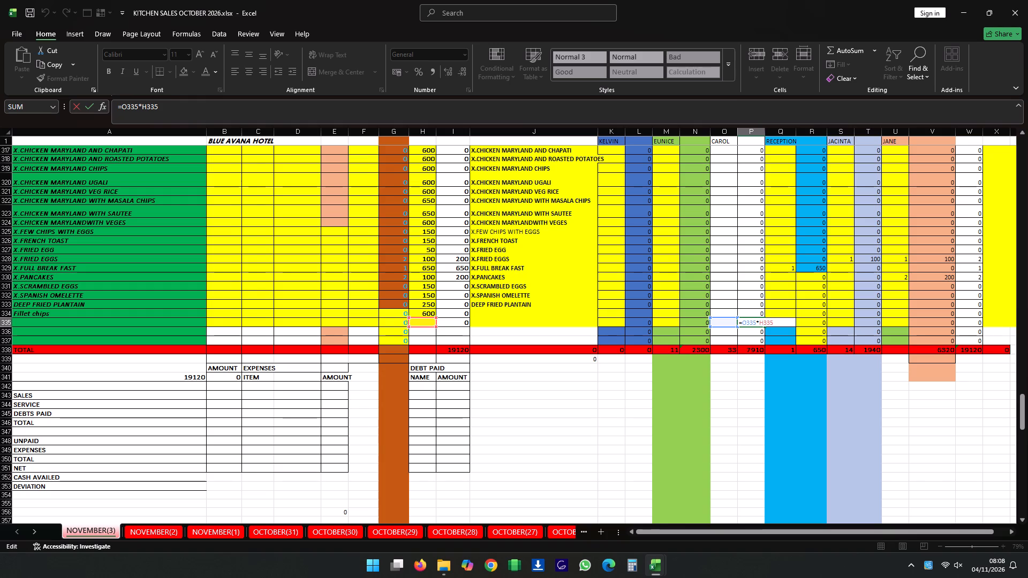
left_click(423, 314)
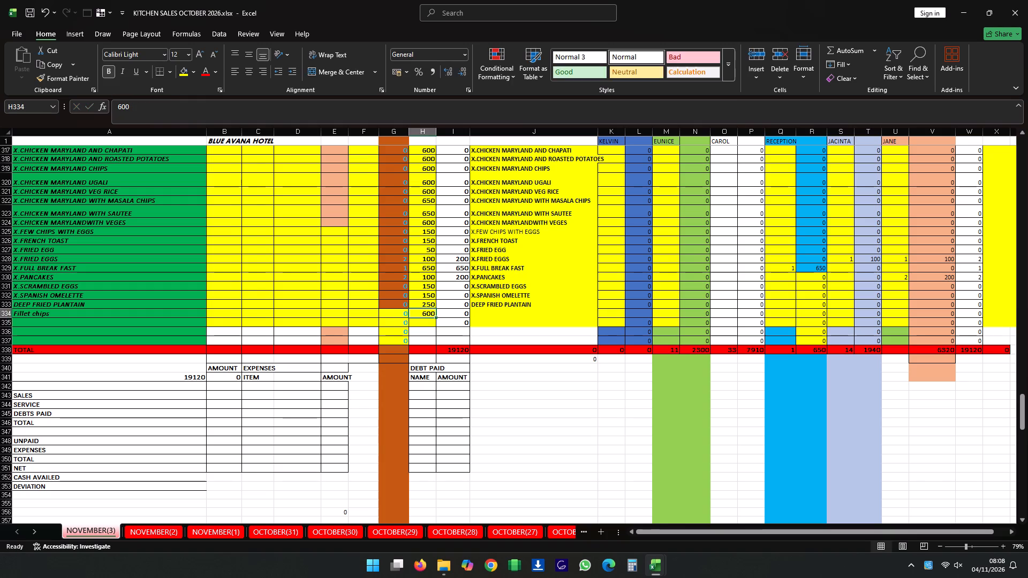
double_click(692, 323)
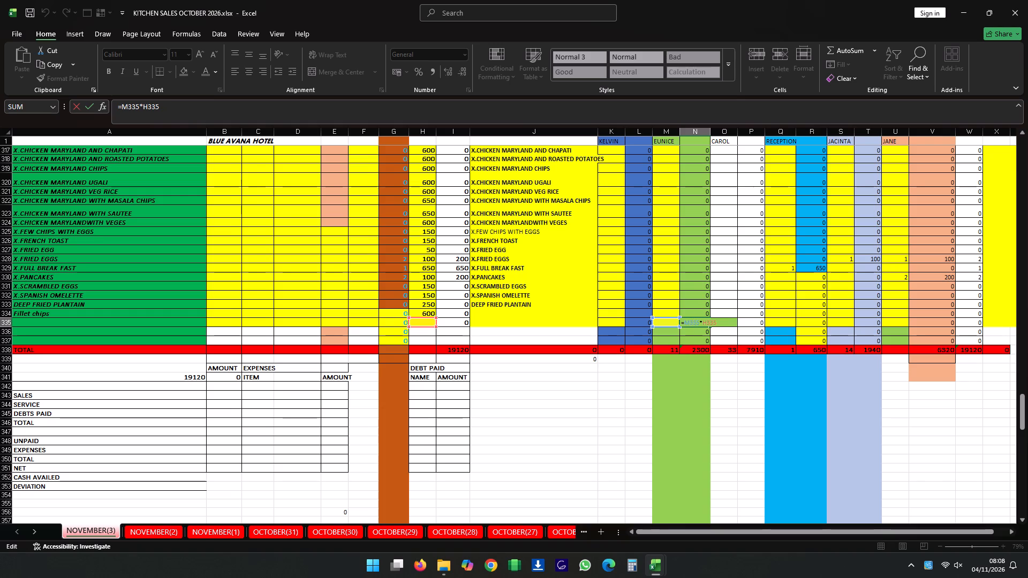
left_click(425, 312)
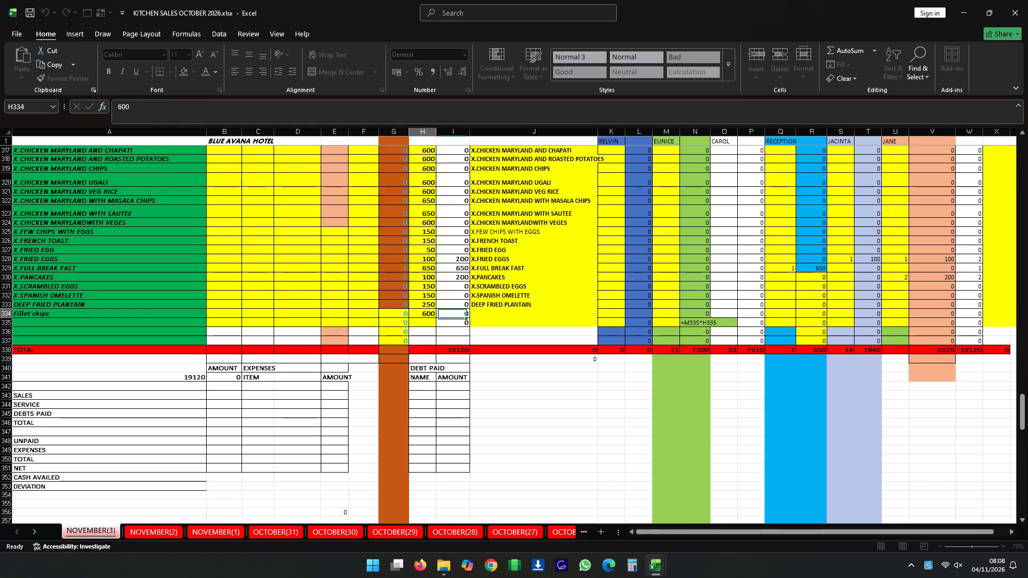
double_click(691, 306)
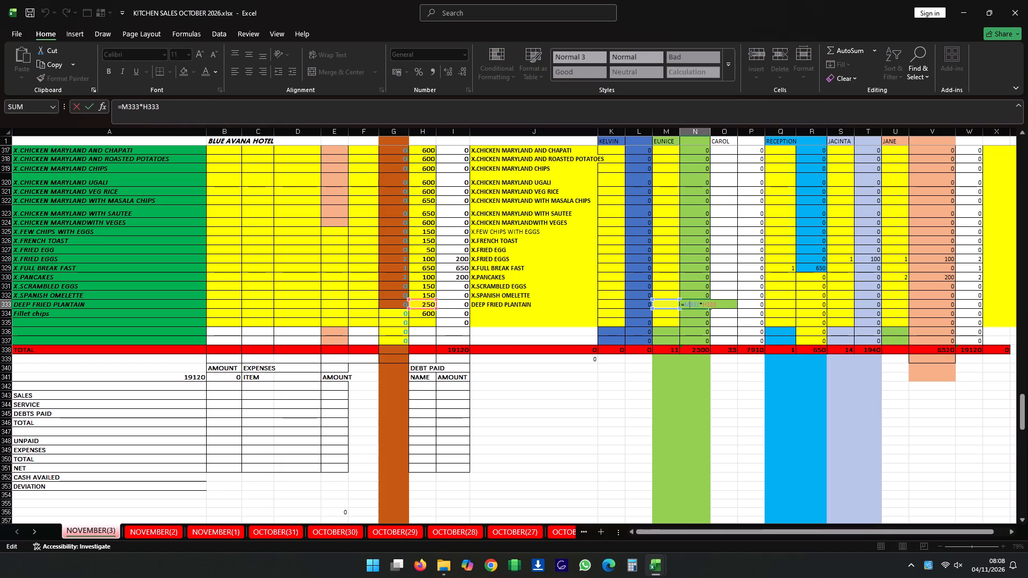
left_click_drag(698, 306, 686, 304)
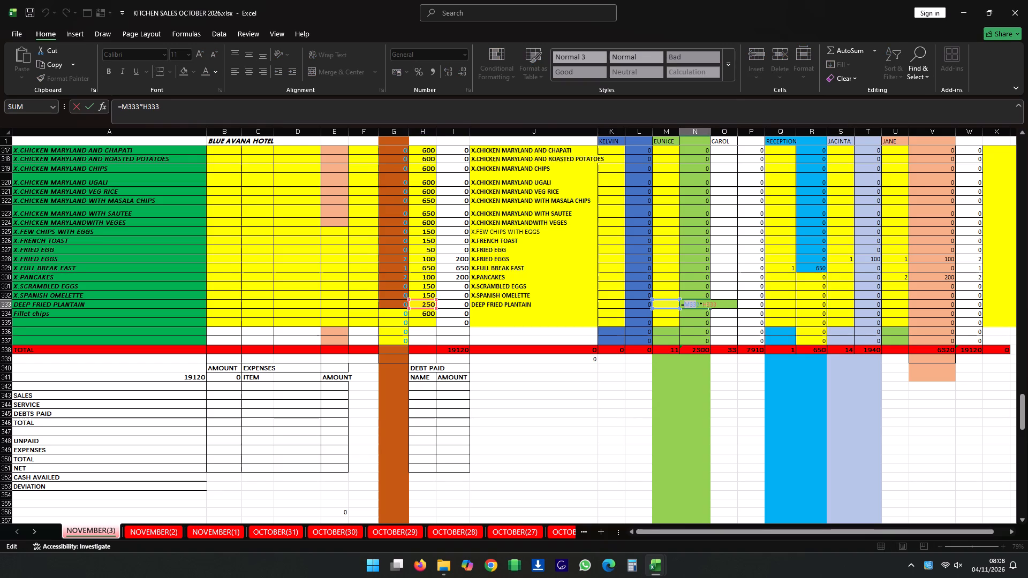
left_click_drag(686, 304, 684, 303)
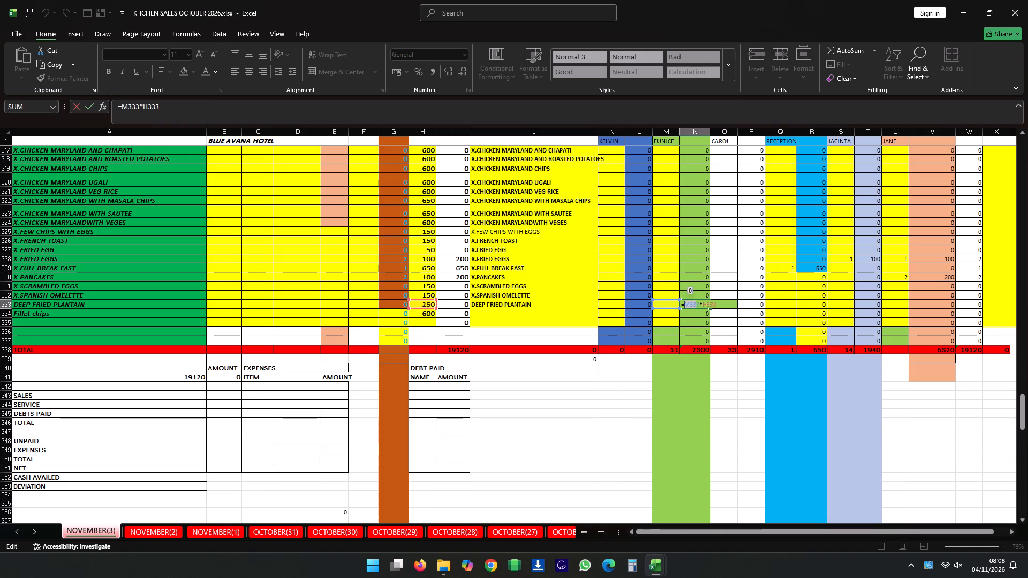
key("Return")
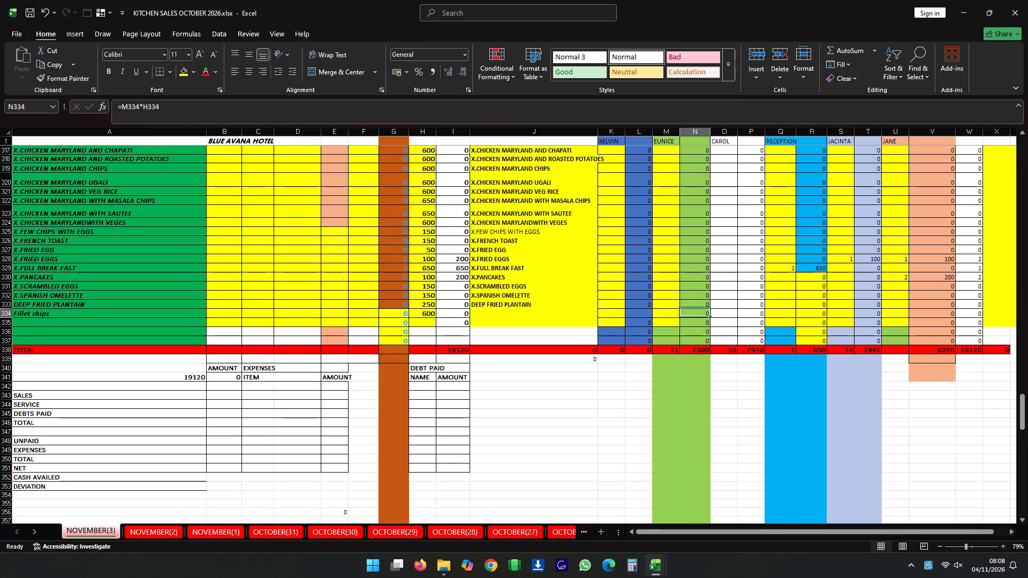
left_click(697, 320)
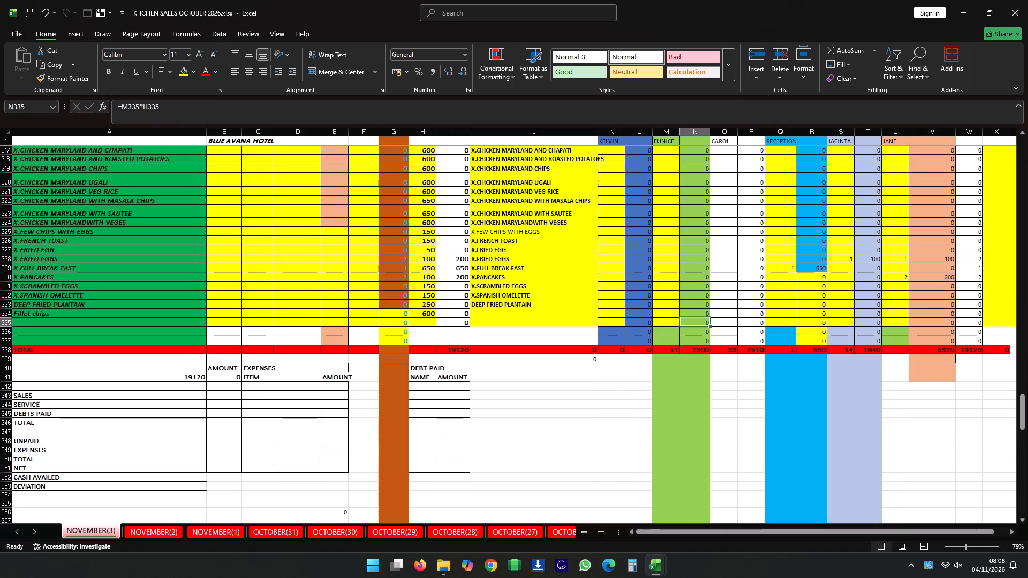
double_click(698, 323)
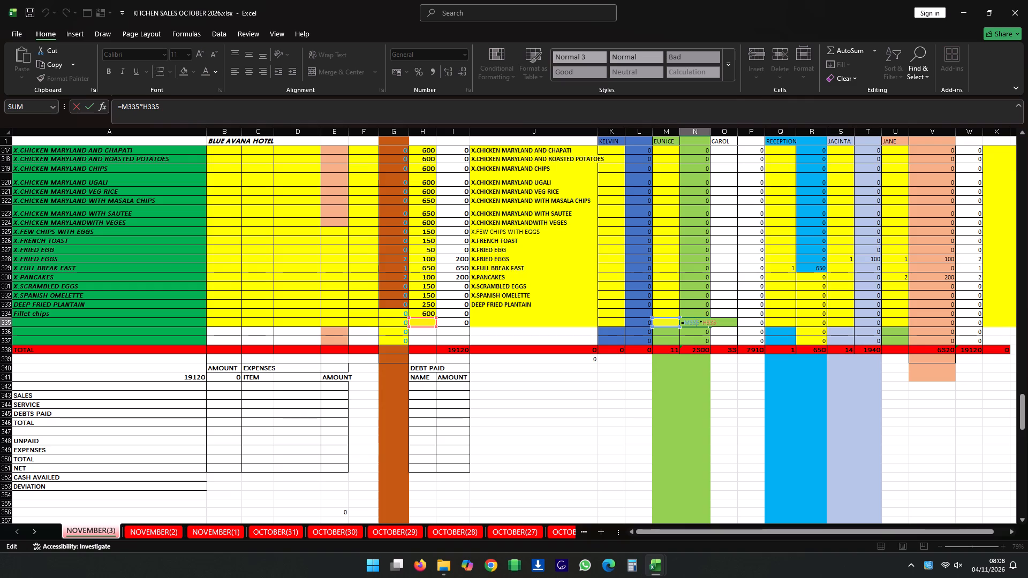
left_click(429, 313)
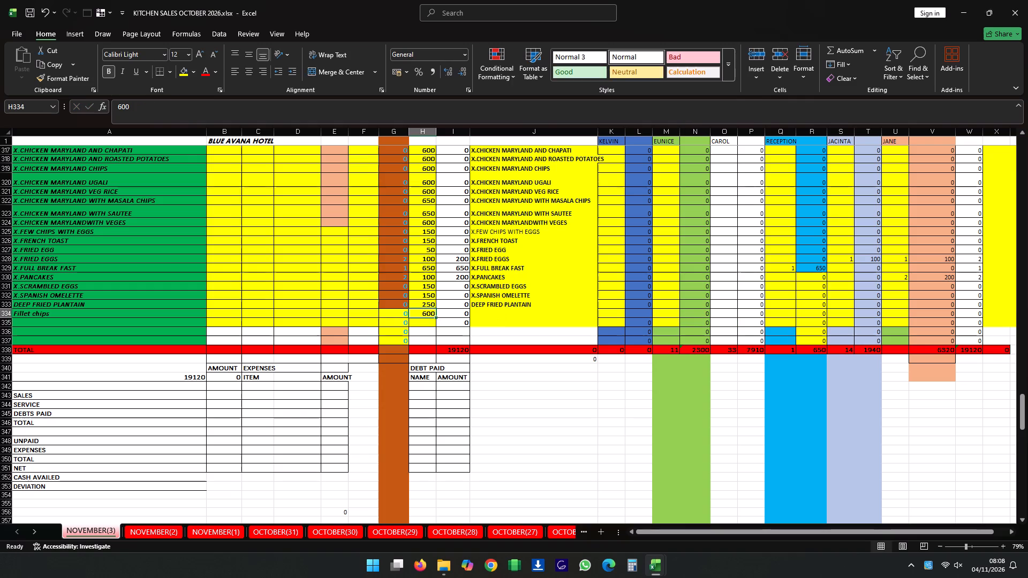
left_click(41, 18)
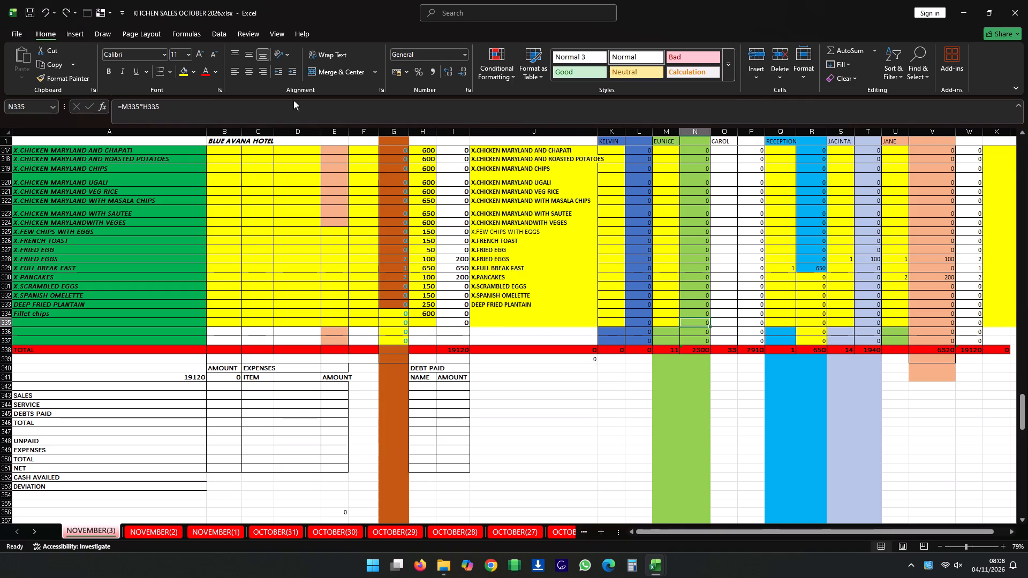
left_click(3, 312)
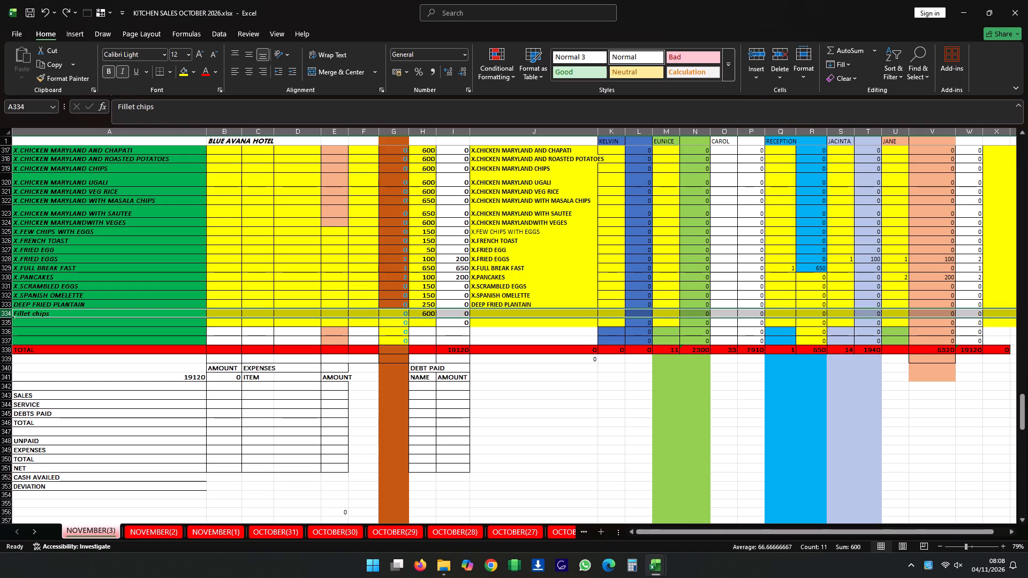
double_click(755, 316)
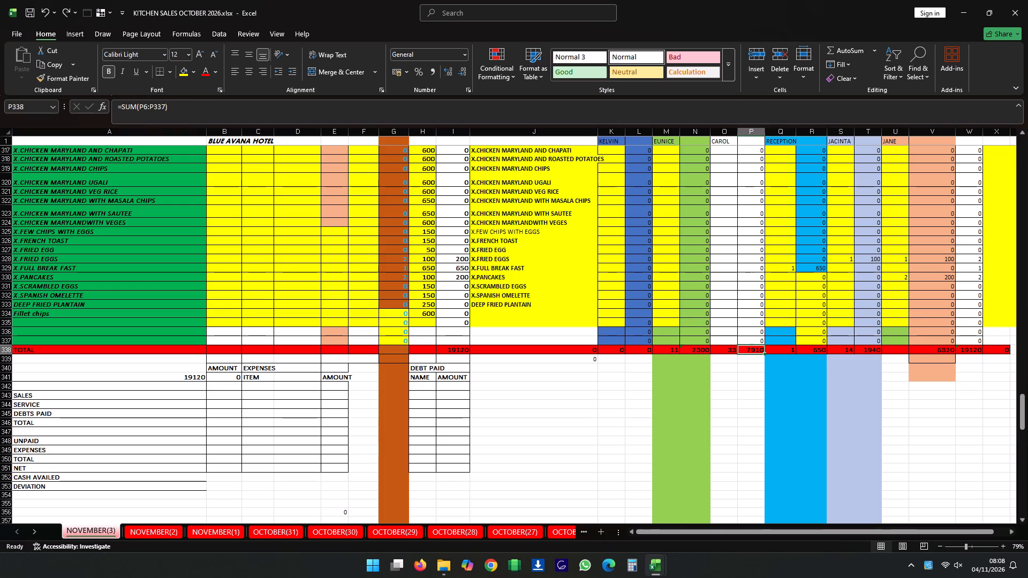
double_click(755, 313)
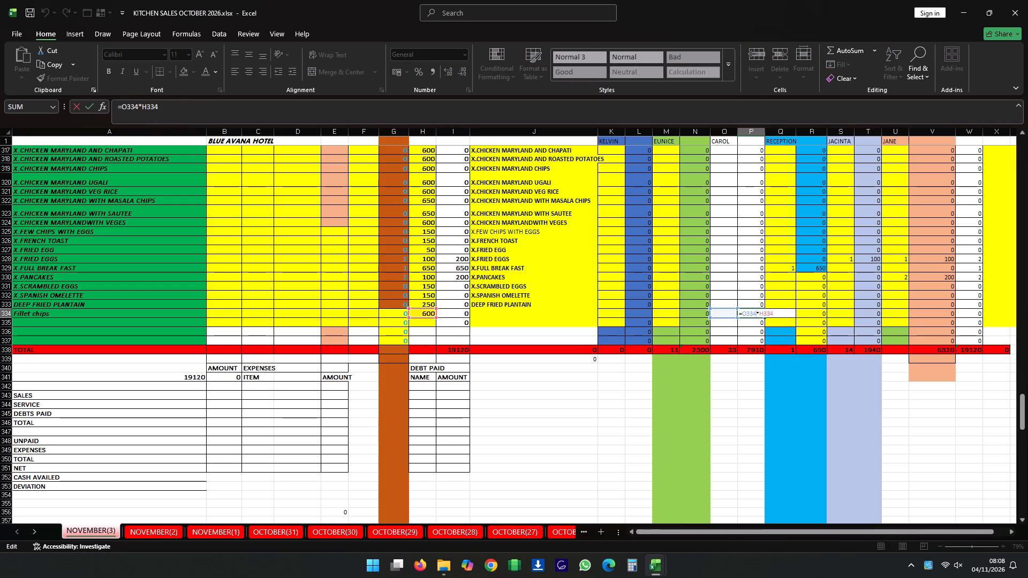
key("Return")
Enter a quantity of 1 for CAROL in the Fillet chips row.
key("Up")
key("Left")
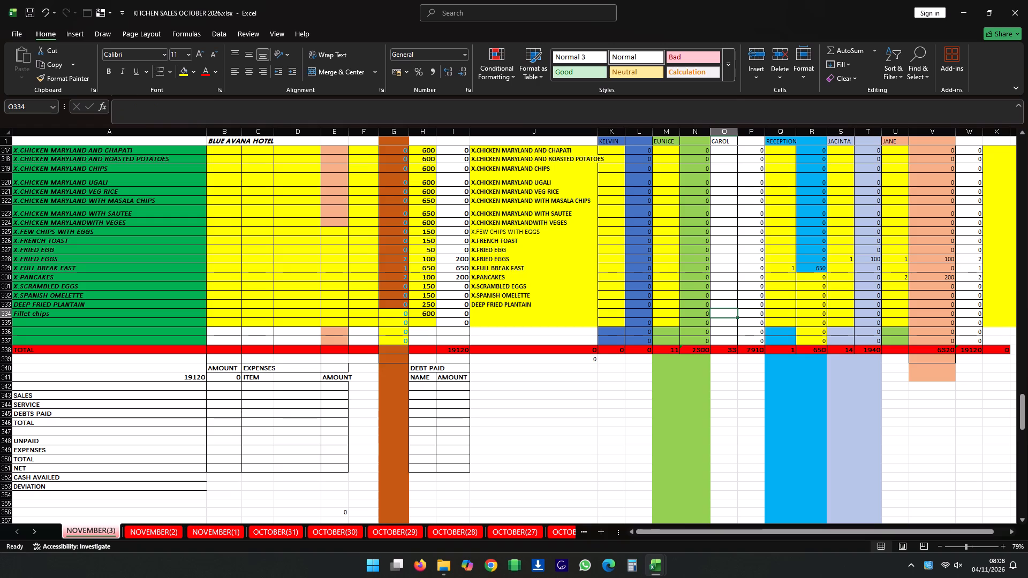
key("1")
key("Down")
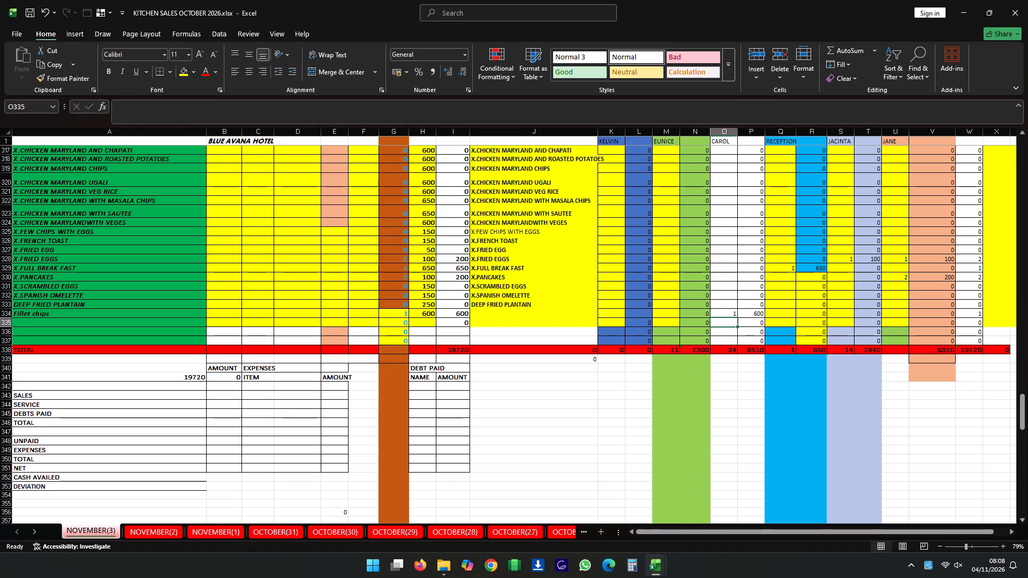
Check CAROL's amount total and its sum formula in the TOTAL row of NOVEMBER(3) against the Fillet chips entry.
left_click(757, 353)
left_click(760, 382)
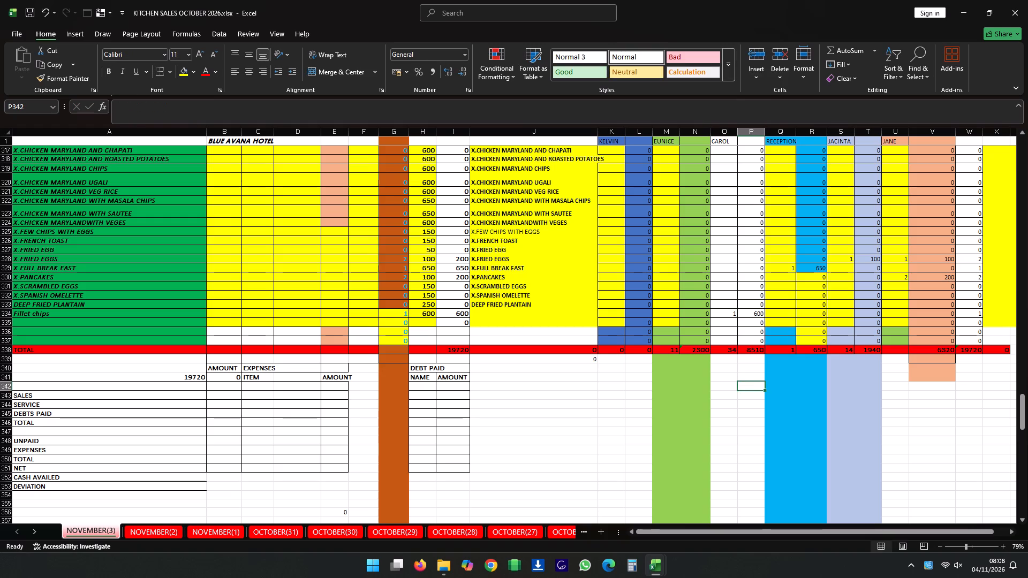
left_click(754, 354)
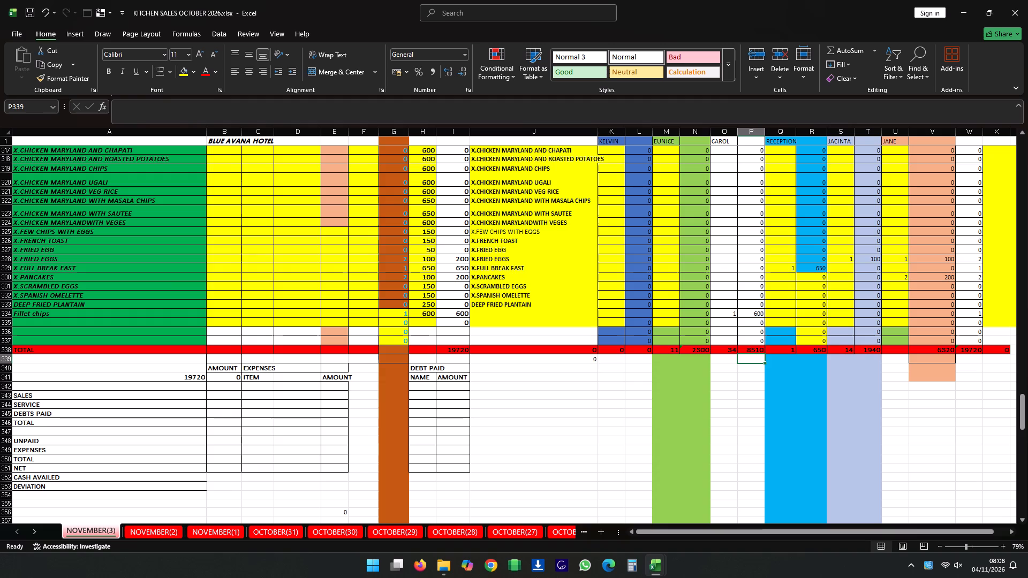
left_click(759, 348)
scroll(691, 354, "up", 19)
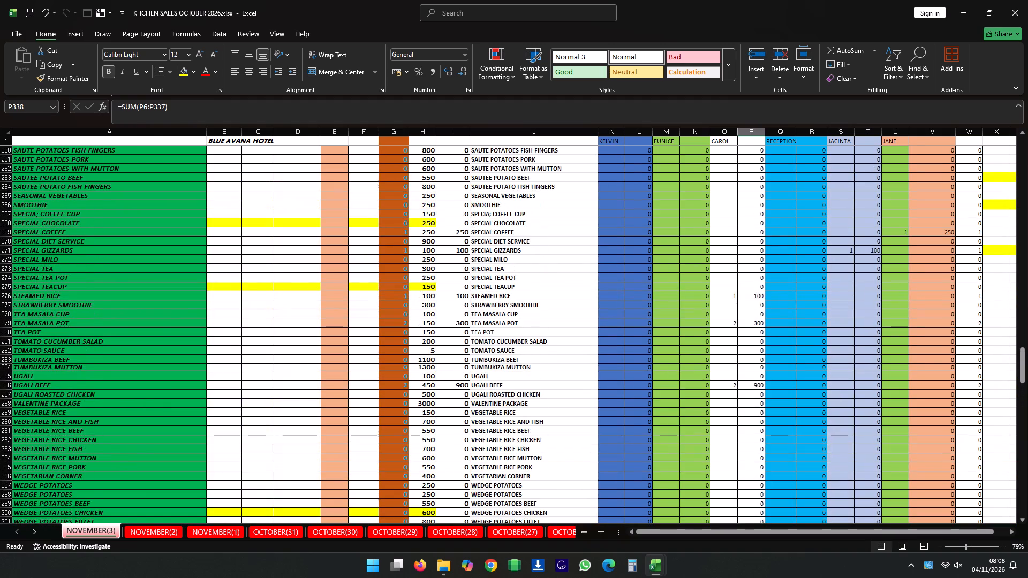
scroll(677, 359, "down", 18)
scroll(427, 309, "down", 4)
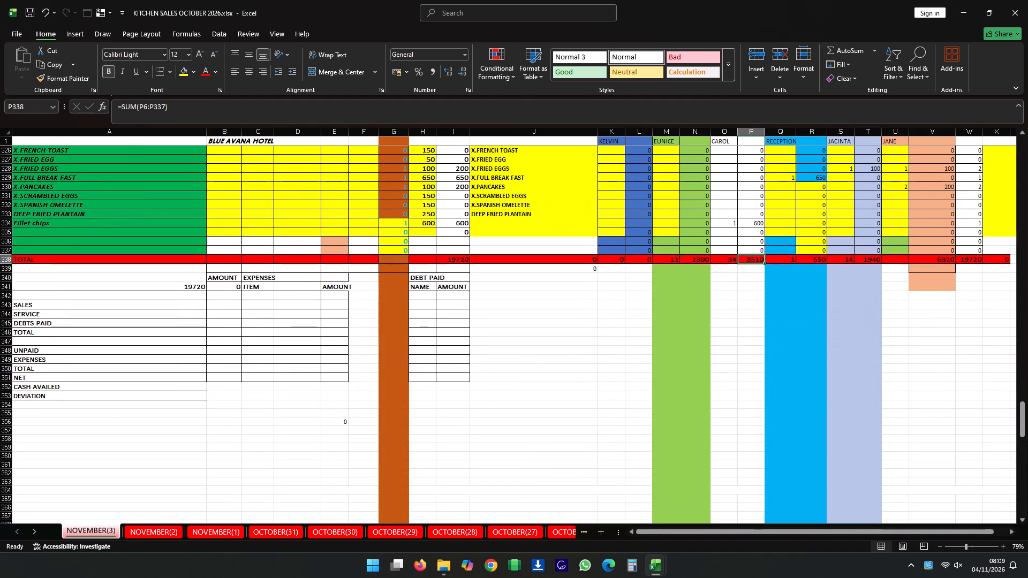
left_click(841, 329)
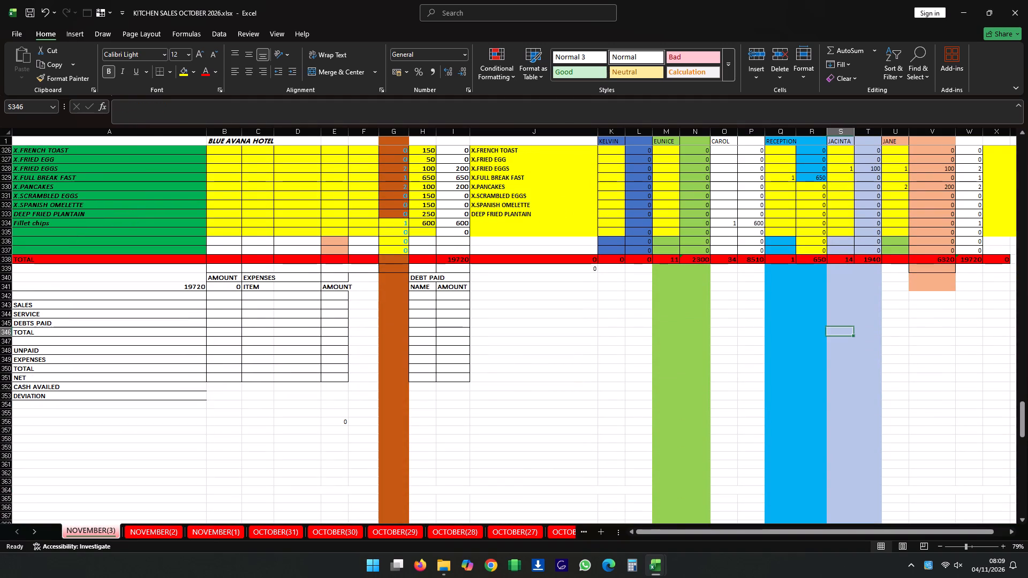
left_click(752, 261)
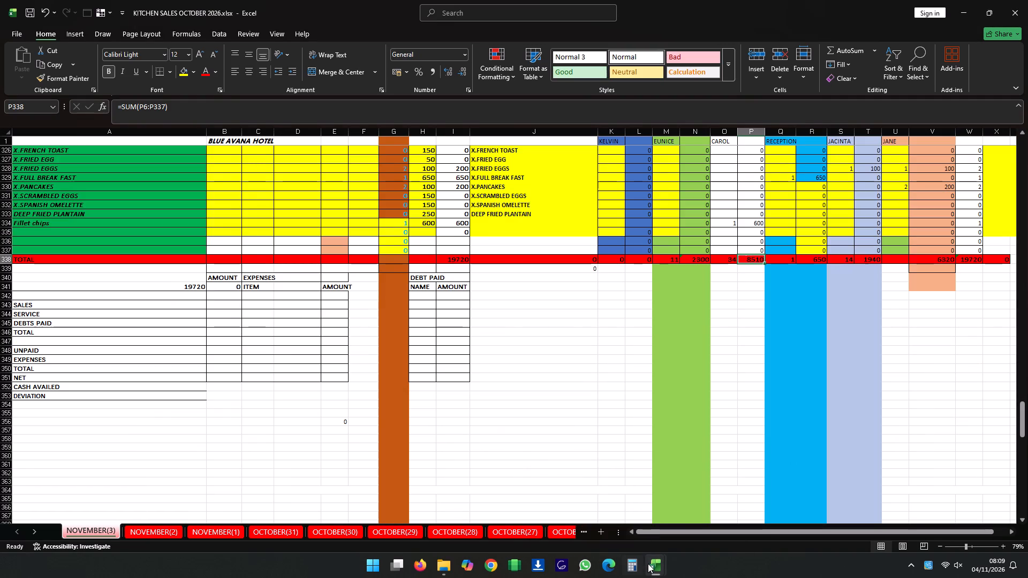
Switch to the BLUE AVANA BAR SALES workbook and set the KITCHEN figure on NOVEMBER(3) to 19720.
left_click(696, 519)
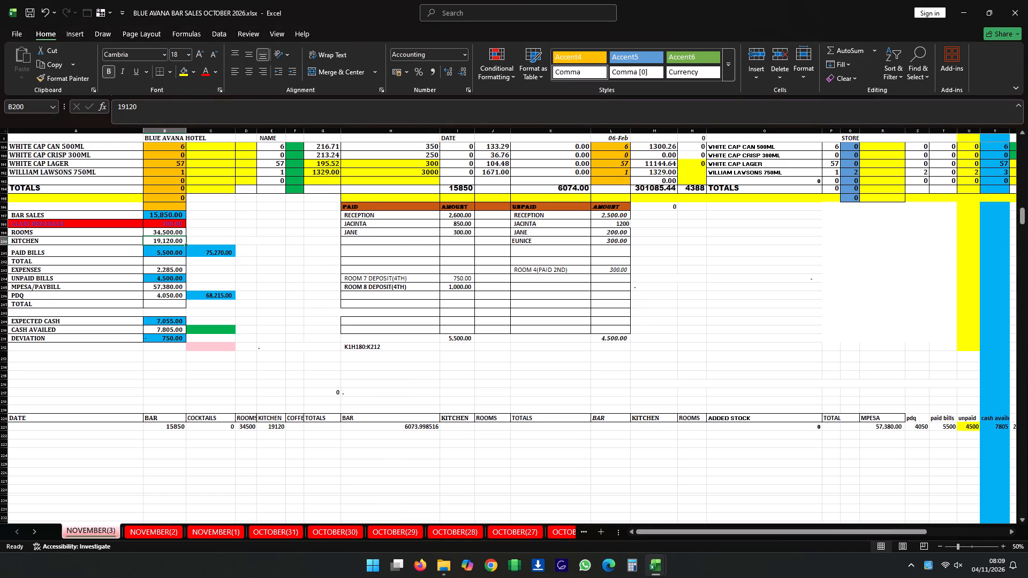
type("19720")
key("Down")
Clear the amount in the red row between BAR SALES and ROOMS in the NOVEMBER(3) summary.
key("Up")
key("Up")
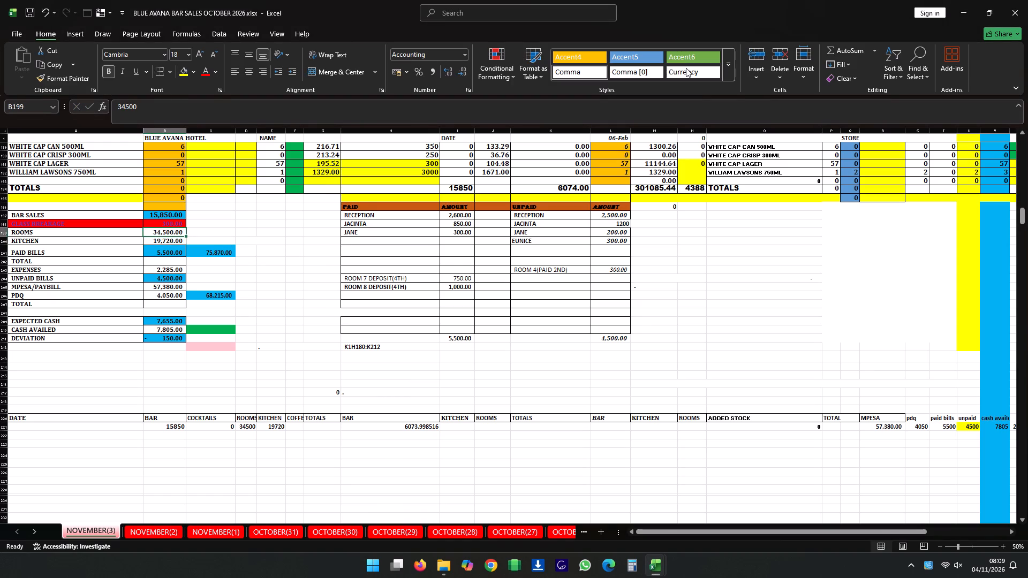
key("Up")
key("BackSpace")
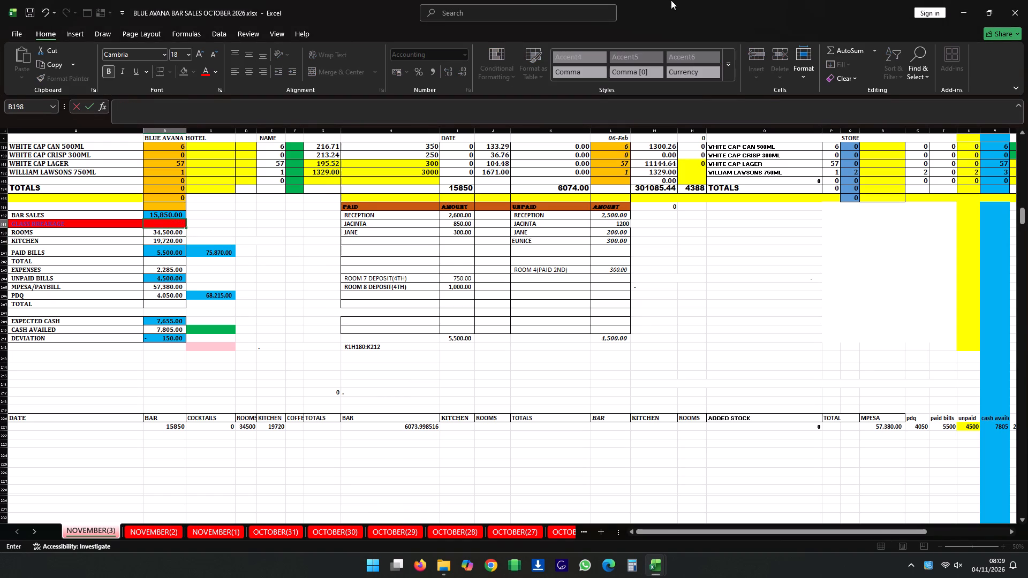
left_click(261, 426)
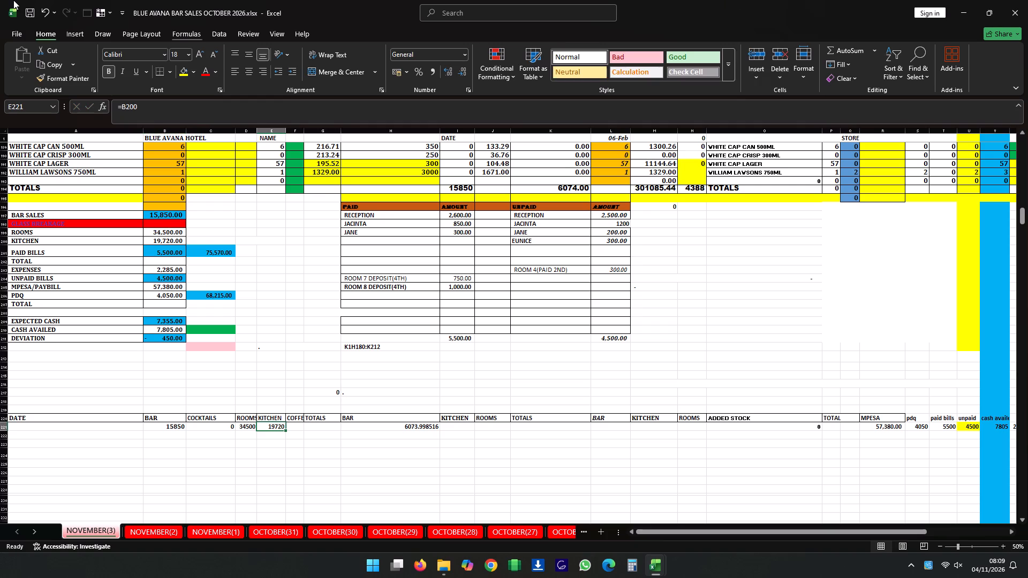
Save the BLUE AVANA BAR SALES workbook.
left_click(27, 11)
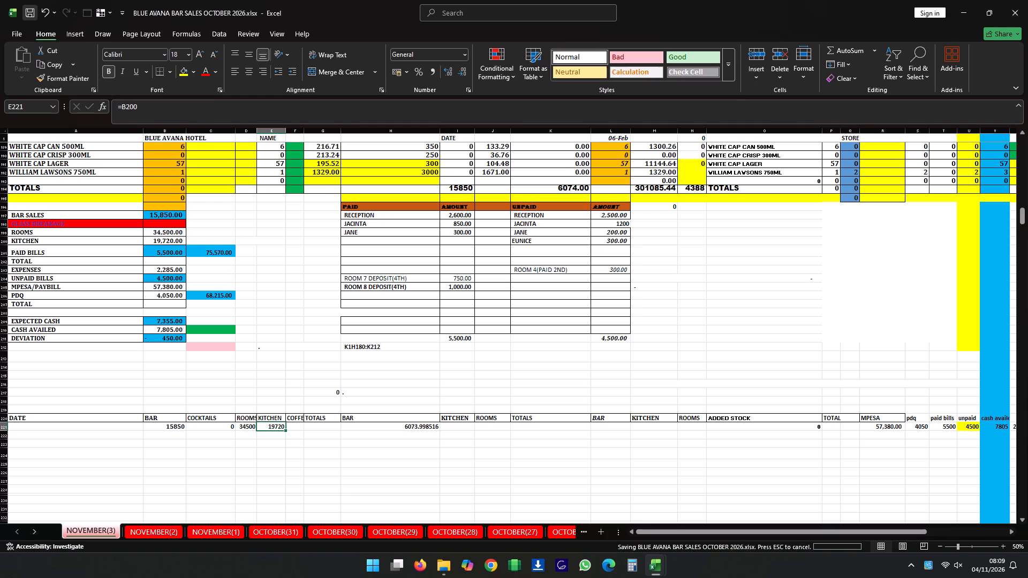
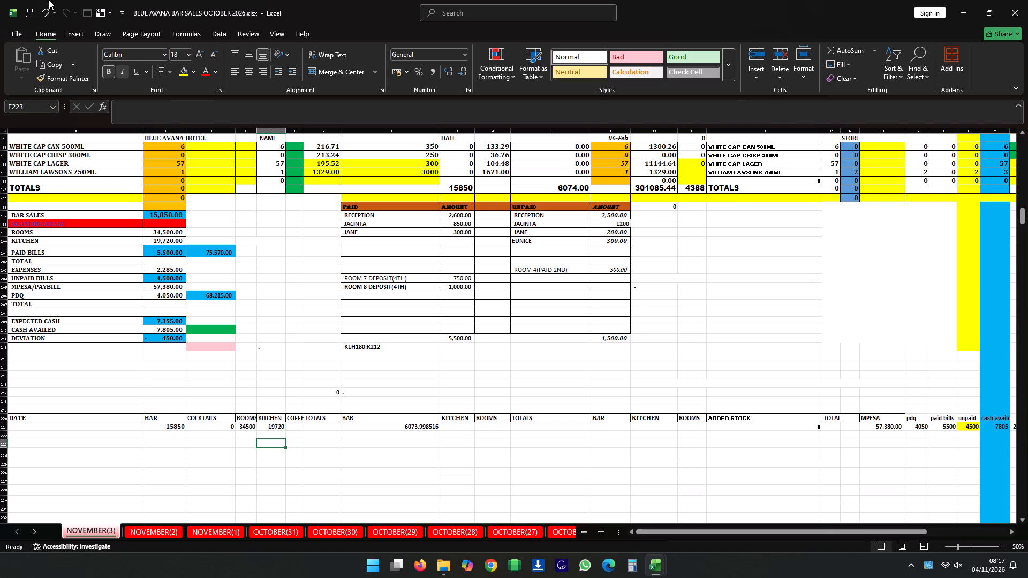
Save the BLUE AVANA BAR SALES workbook again.
left_click(29, 13)
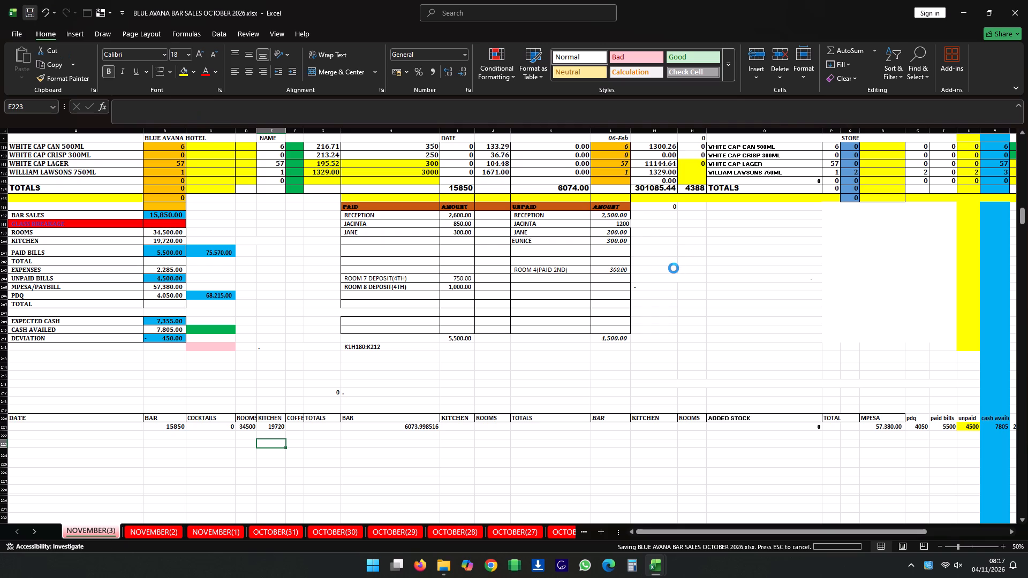
left_click(669, 270)
left_click(825, 331)
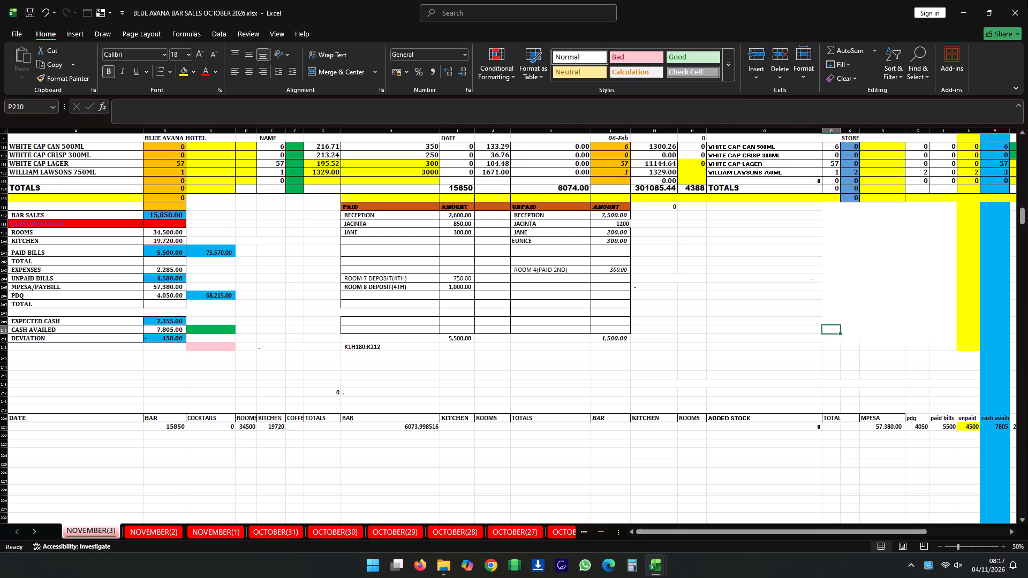
Minimise the bar and kitchen workbooks and open INDIVIDUAL SALES OCTOBER 2026.xlsx from the OCTOBER 2026 folder.
left_click(962, 16)
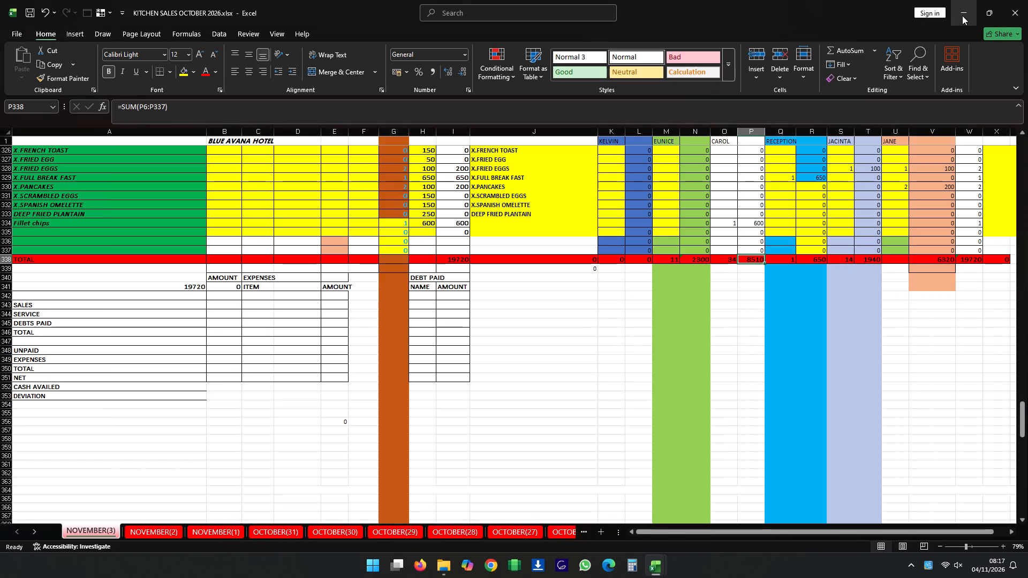
left_click(962, 16)
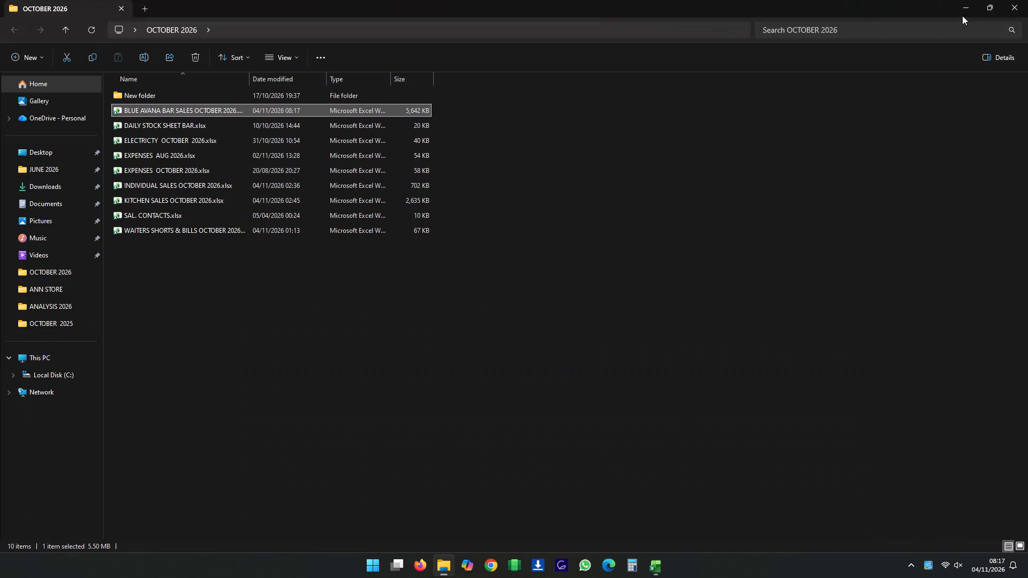
left_click(664, 433)
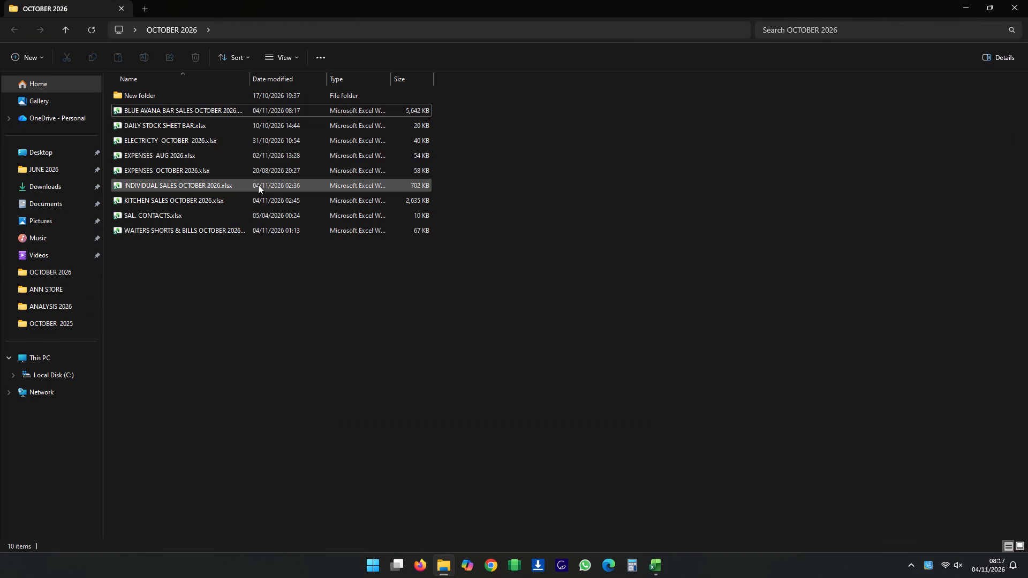
double_click(258, 185)
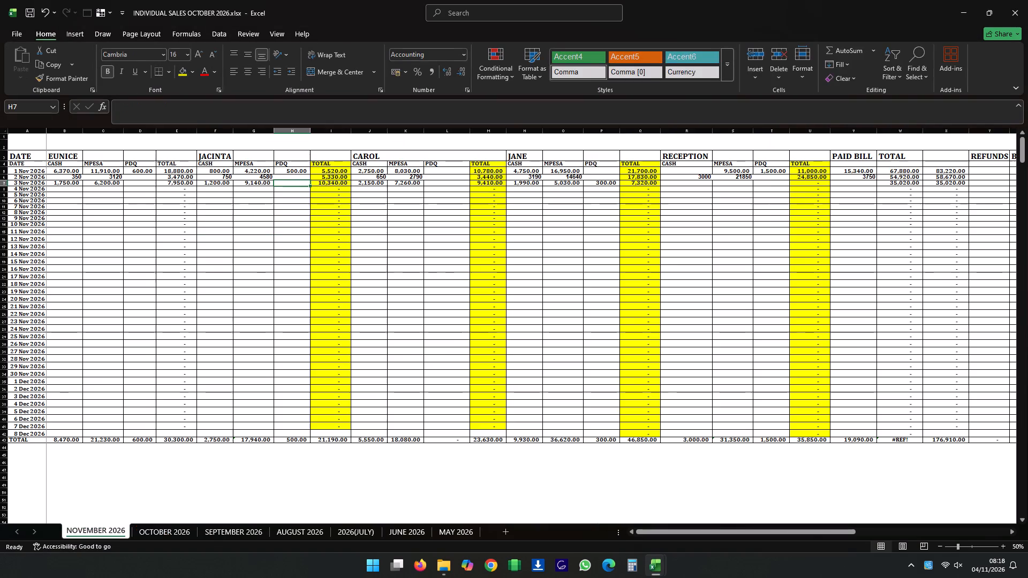
On the NOVEMBER 2026 sheet, enter 3000 as RECEPTION's CASH for 3 Nov 2026.
scroll(0, 577, "up", 1)
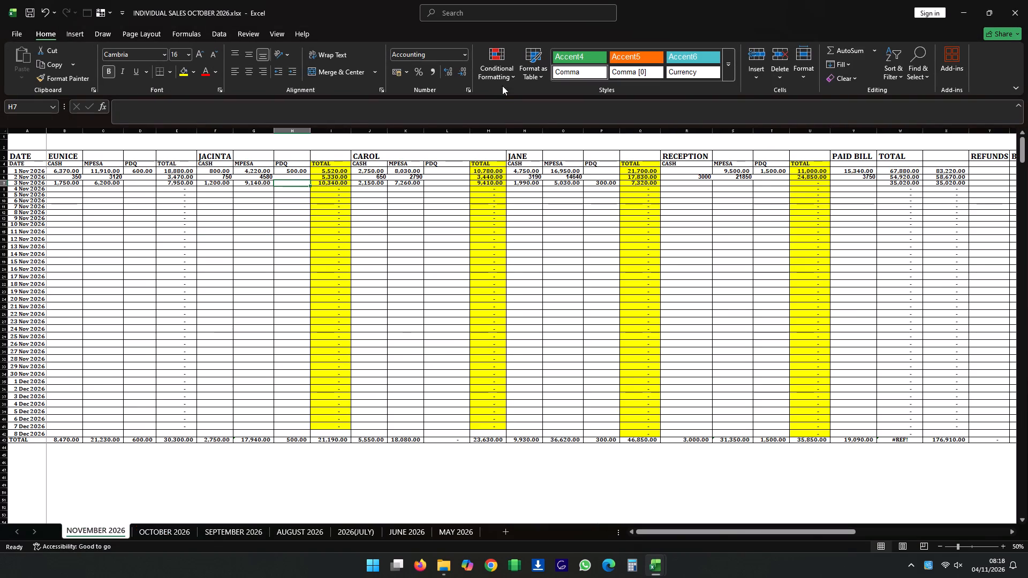
left_click(481, 182)
left_click(501, 204)
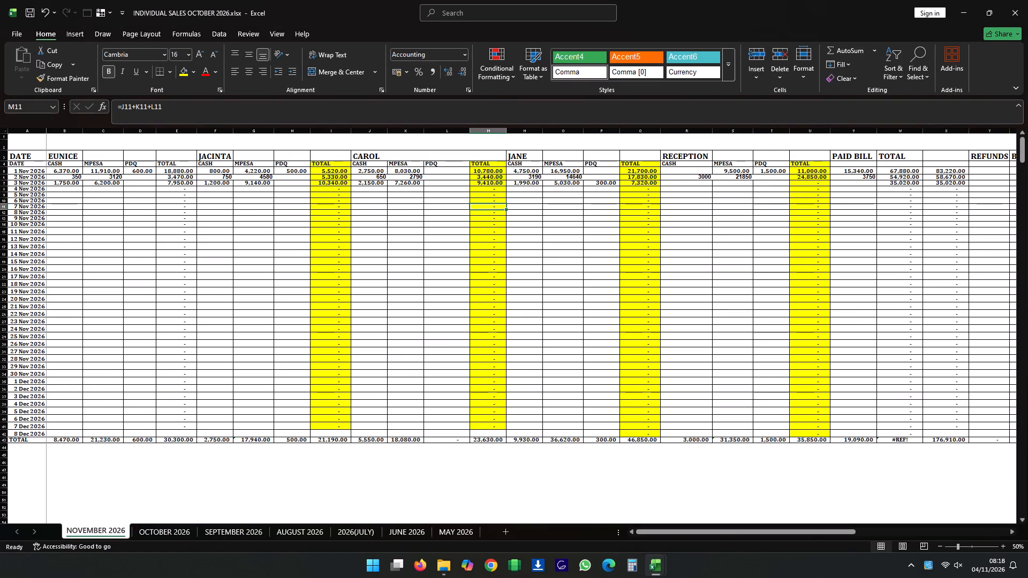
left_click(496, 181)
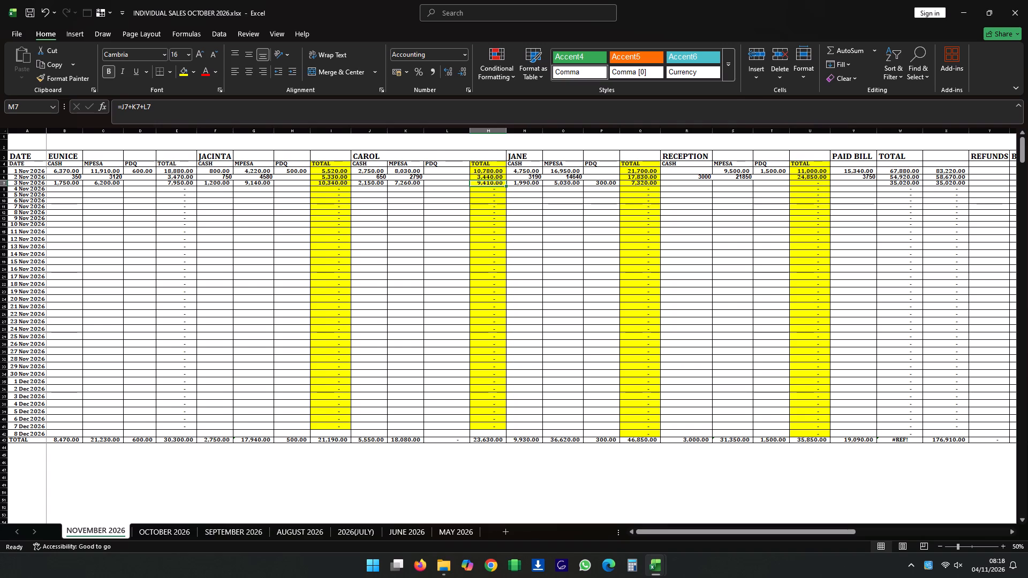
left_click(804, 178)
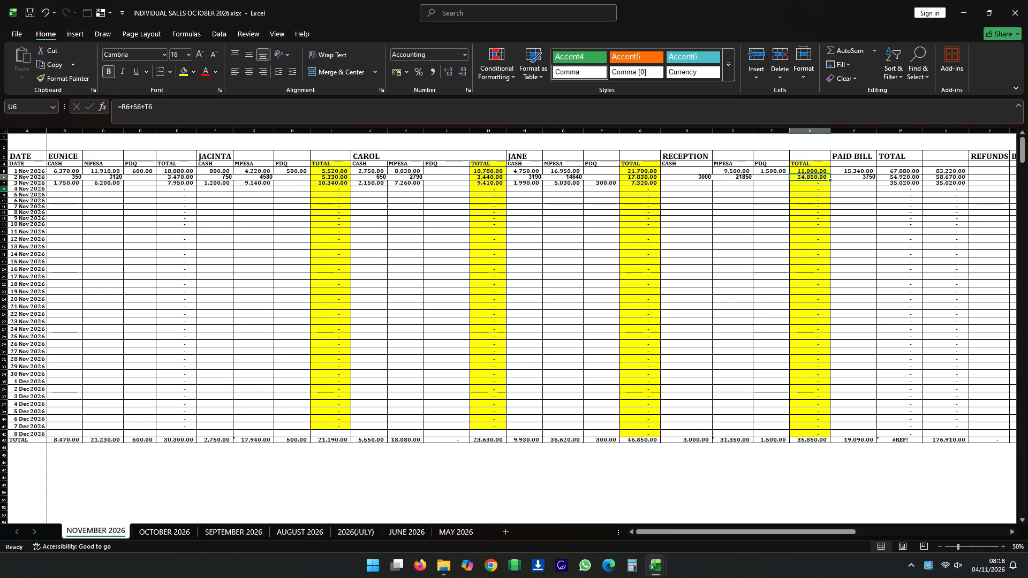
left_click(0, 182)
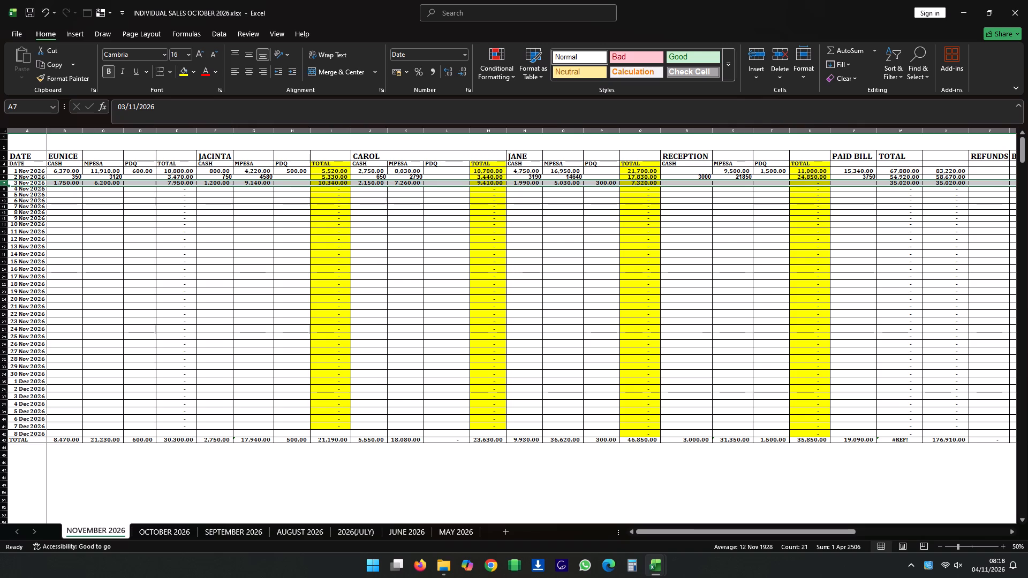
left_click(701, 180)
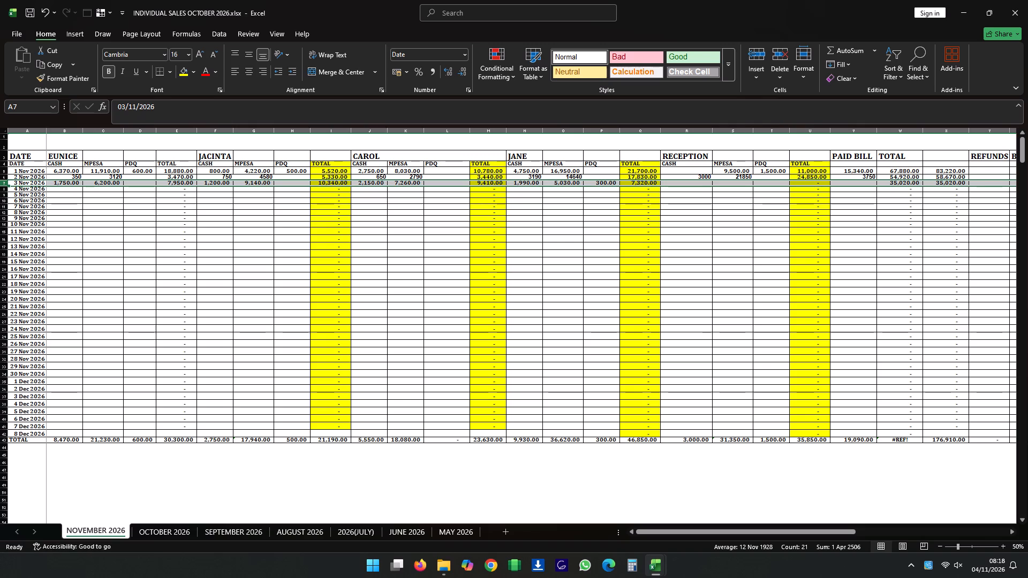
left_click(701, 185)
left_click(703, 184)
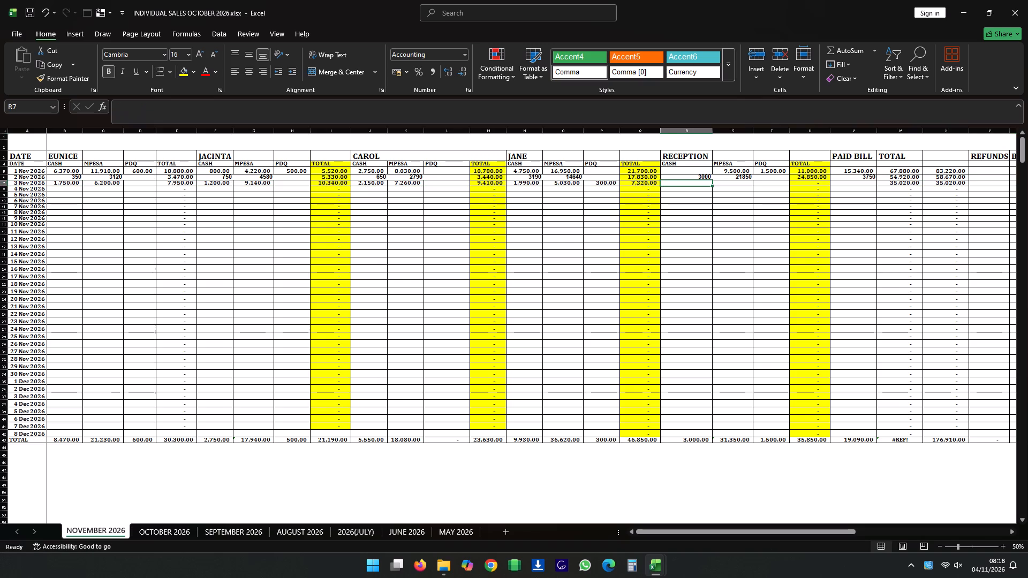
type("3000")
key("Right")
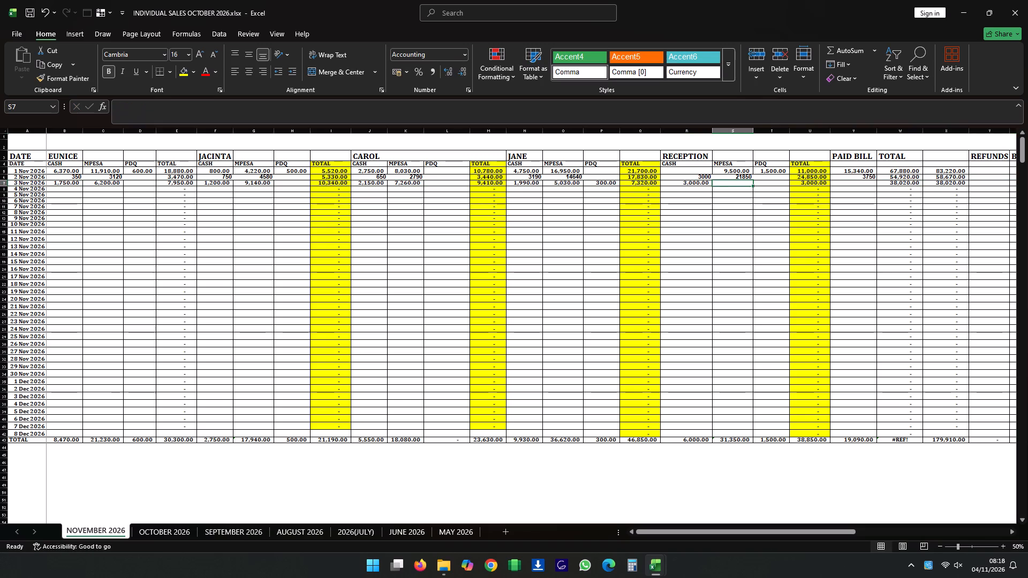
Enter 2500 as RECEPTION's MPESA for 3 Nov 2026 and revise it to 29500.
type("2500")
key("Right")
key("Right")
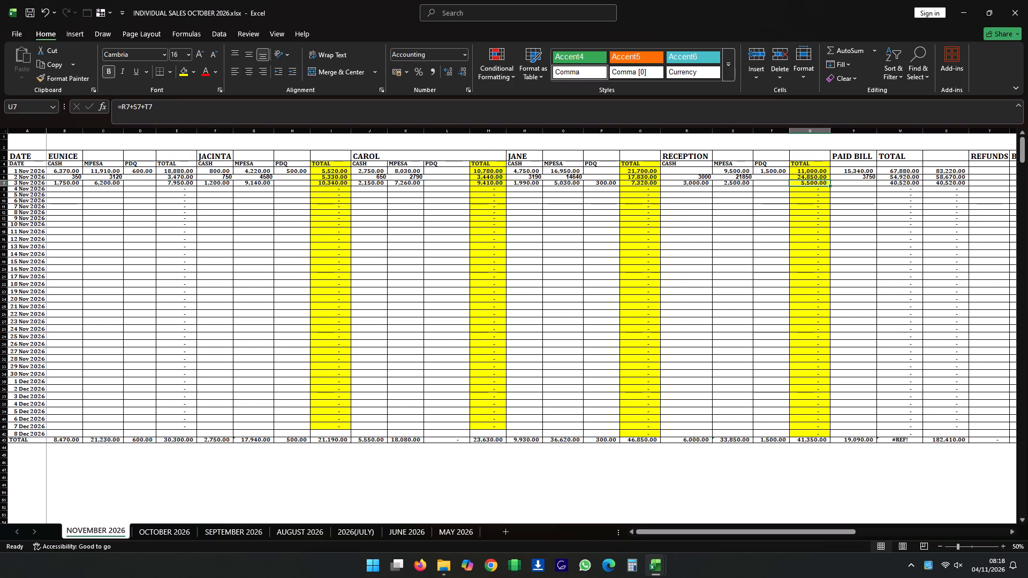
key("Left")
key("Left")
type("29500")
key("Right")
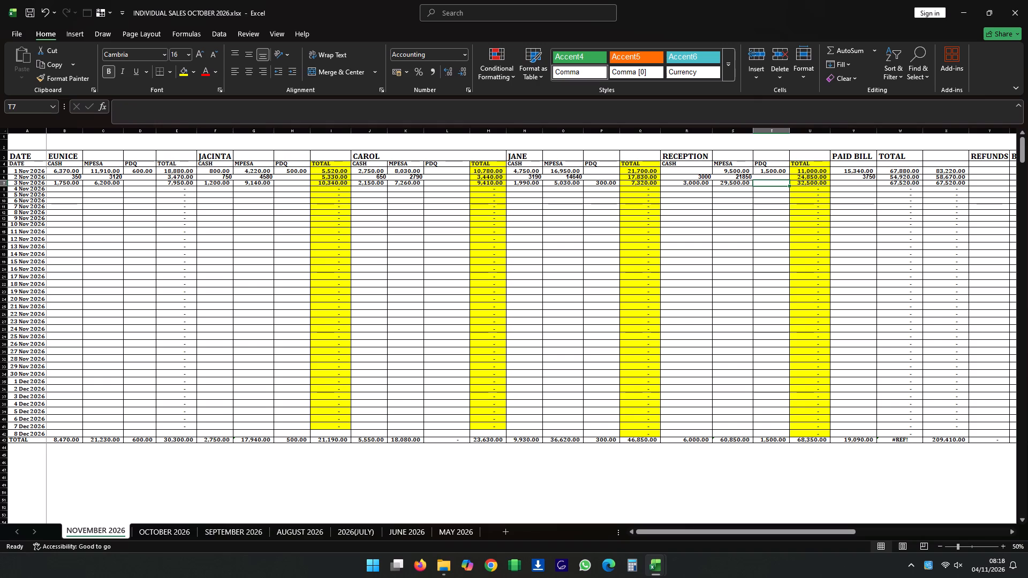
Set RECEPTION's MPESA amount for 3 Nov 2026 to 32150.
key("Left")
key("Left")
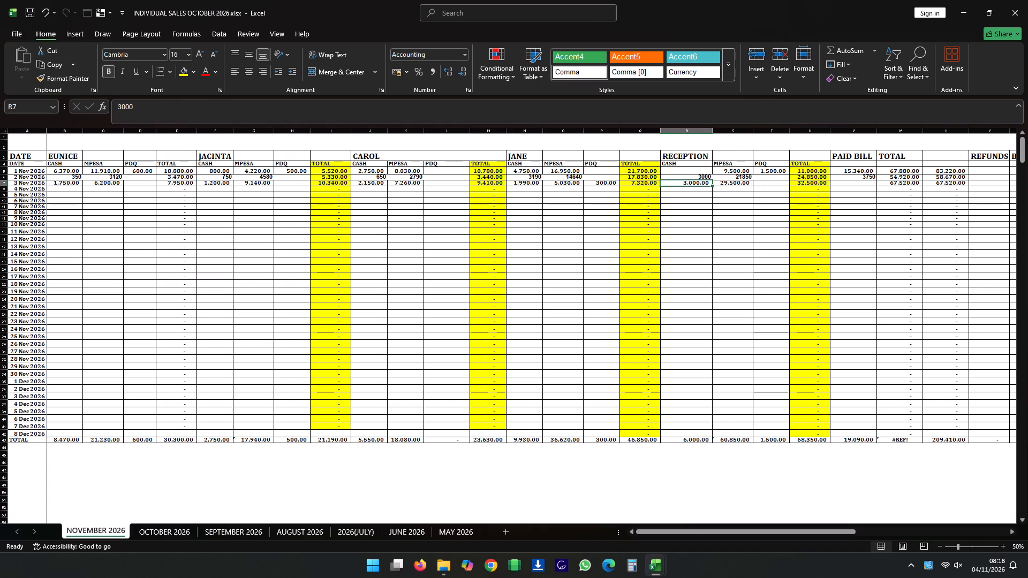
key("Right")
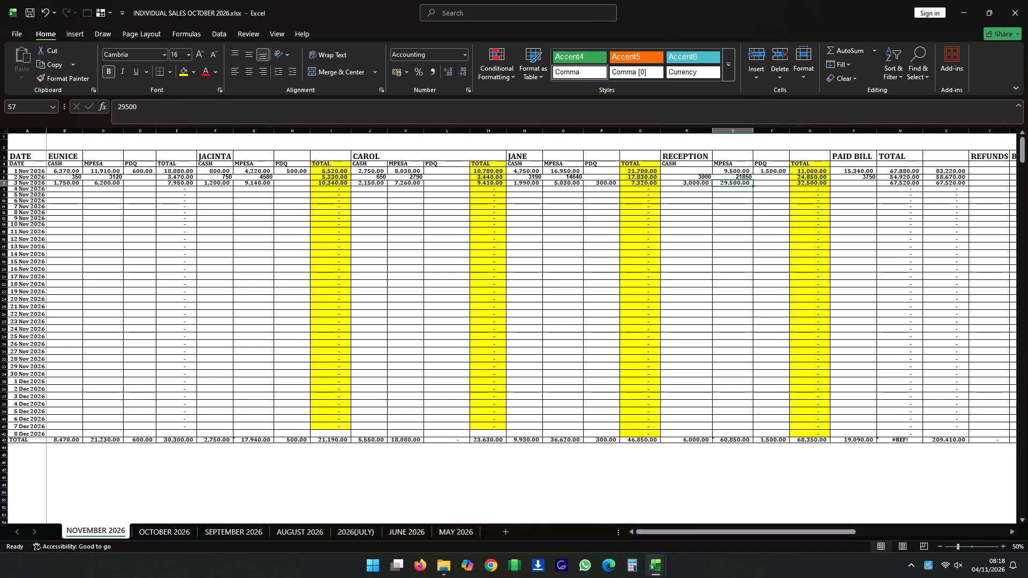
type("32150")
key("Right")
key("Right")
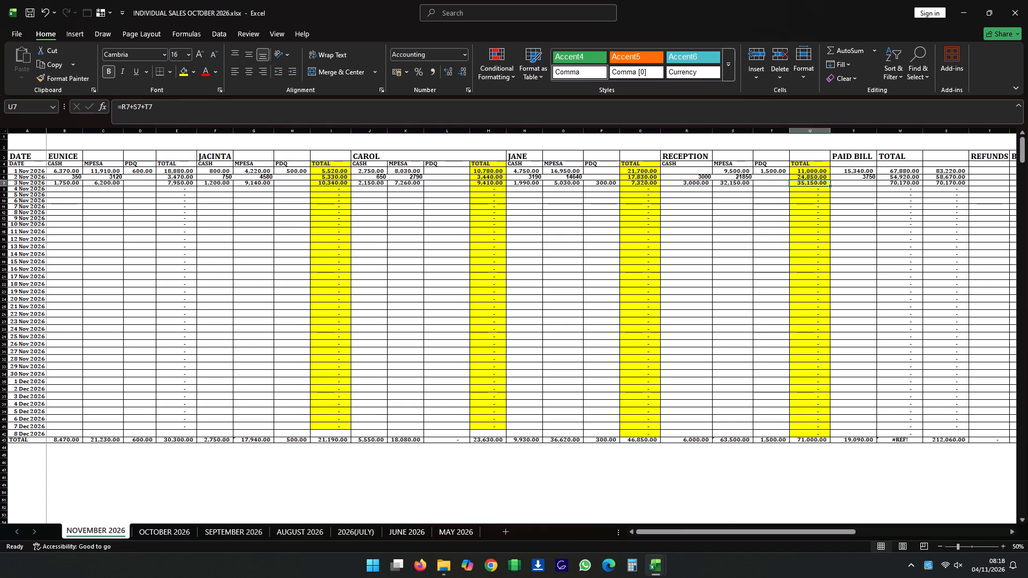
Enter 5500 as the PAID BILL amount for 3 Nov 2026.
key("Right")
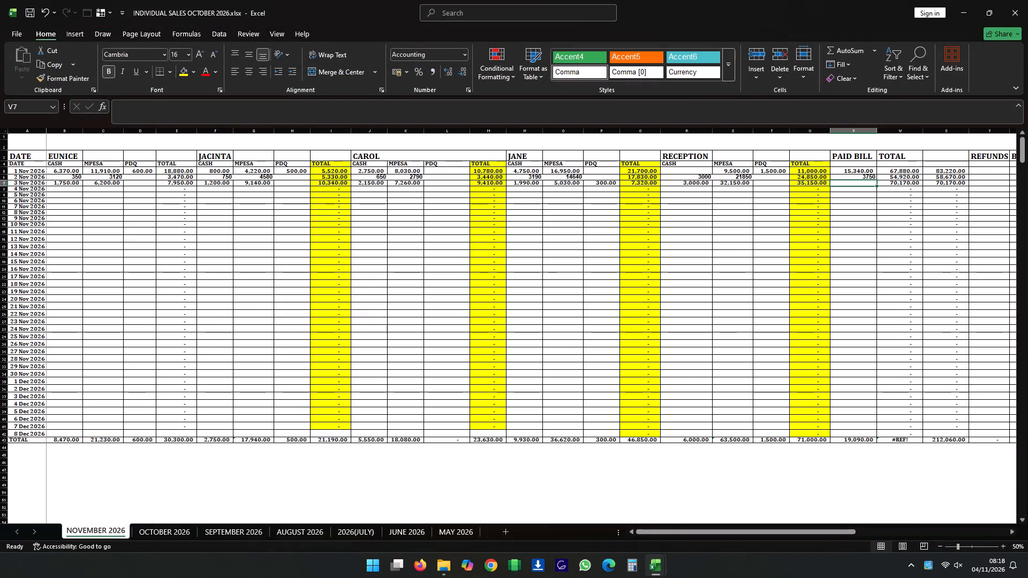
type("5500")
key("Right")
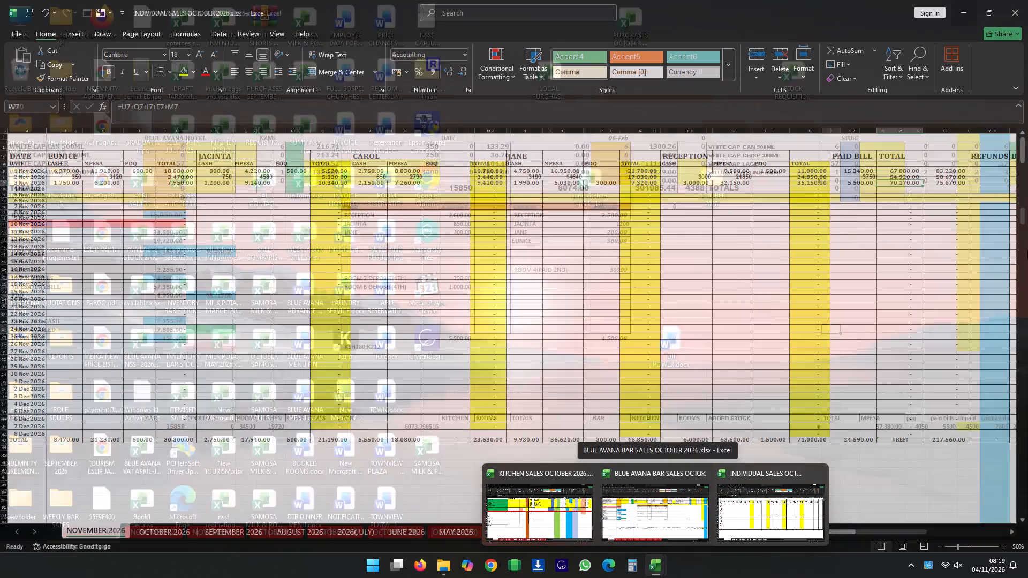
Enter 2285 under EXPENSE and 4050 in the adjacent PDQ column for 3 Nov 2026.
key("Right")
key("Right")
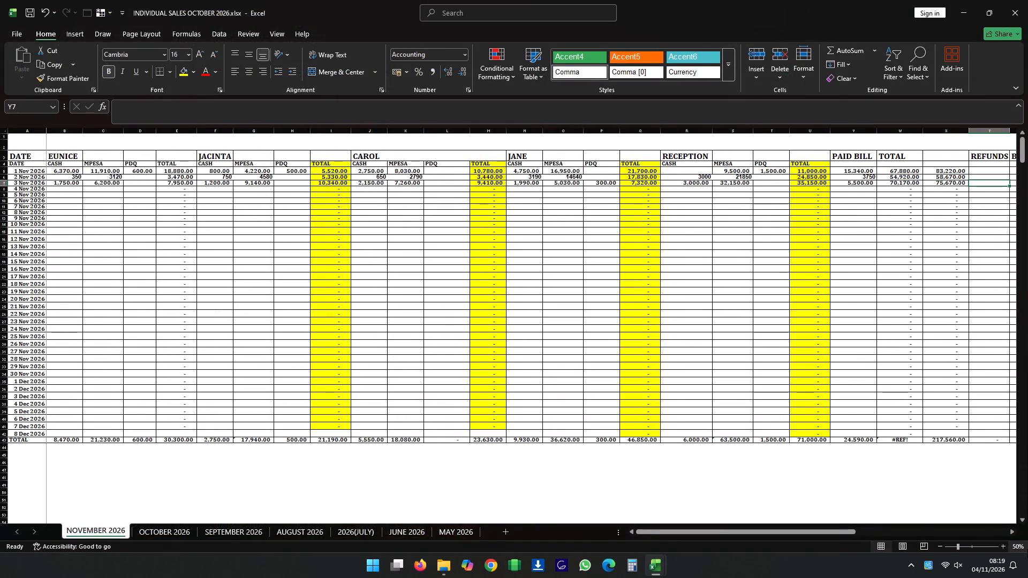
key("Right")
key("Right")
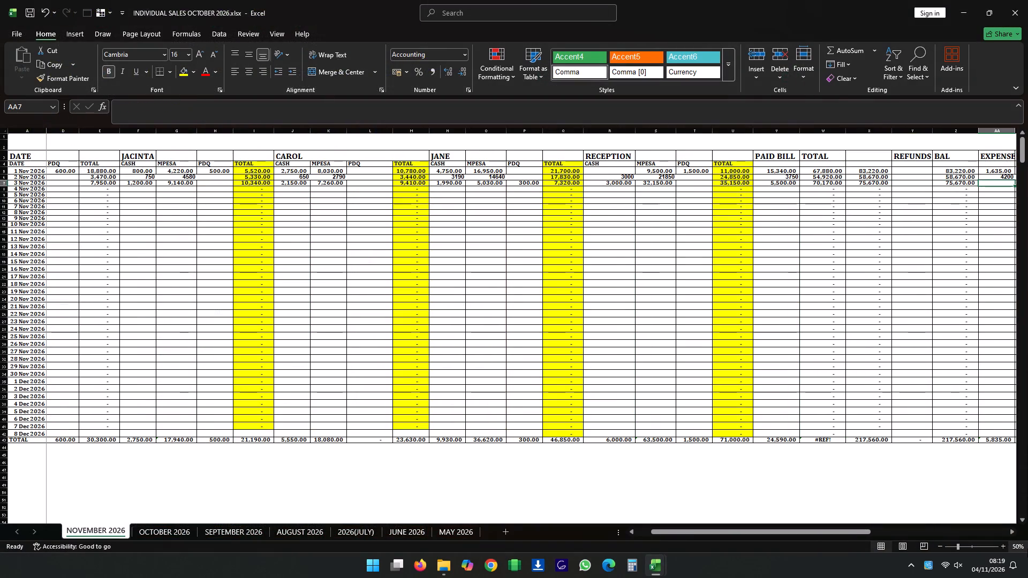
type("2285")
key("Right")
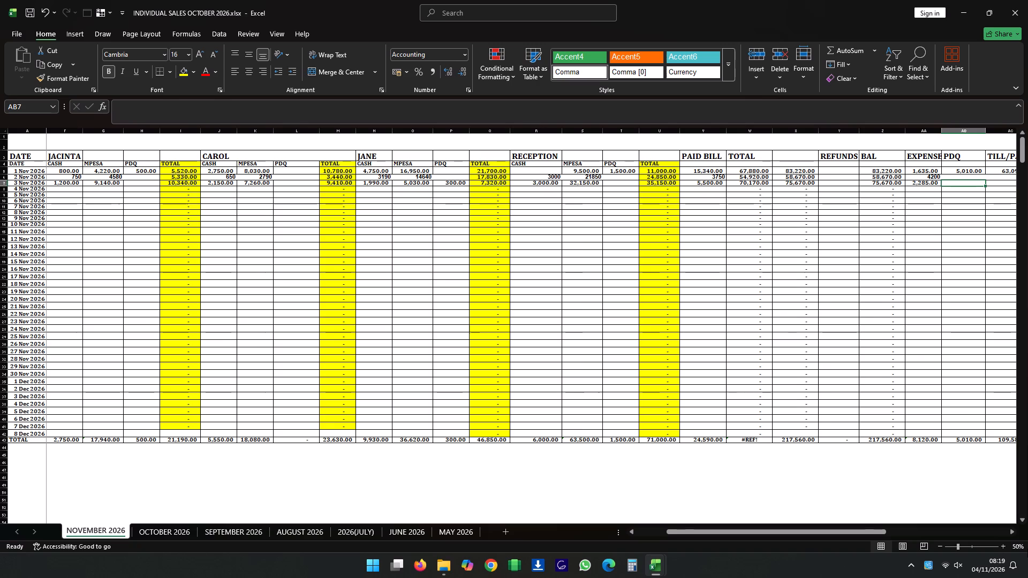
type("4050")
key("Right")
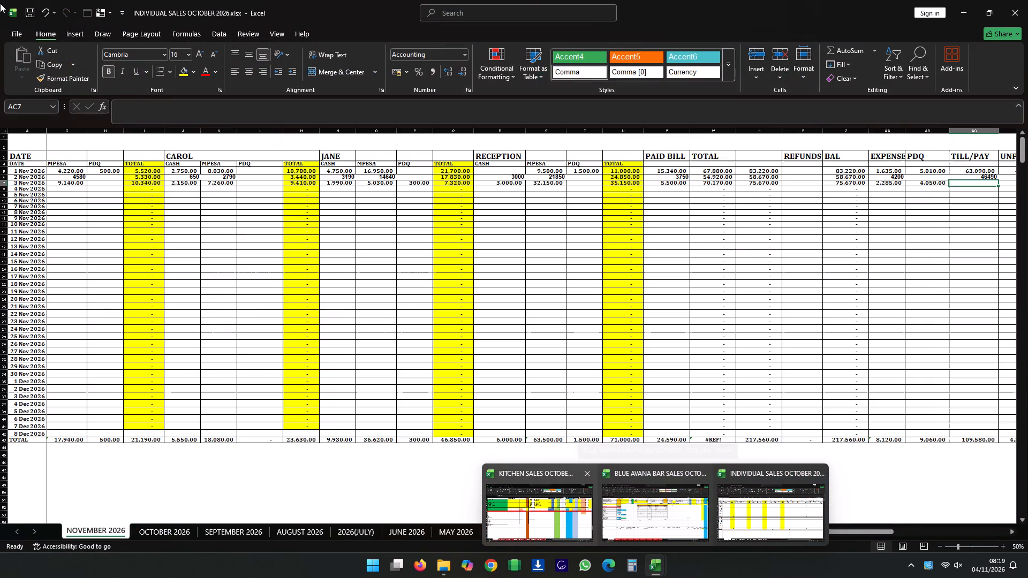
Enter 57380 under TILL/PAY and 4500 under UNPAID for 3 Nov 2026, matching the bar workbook's summary.
type("572")
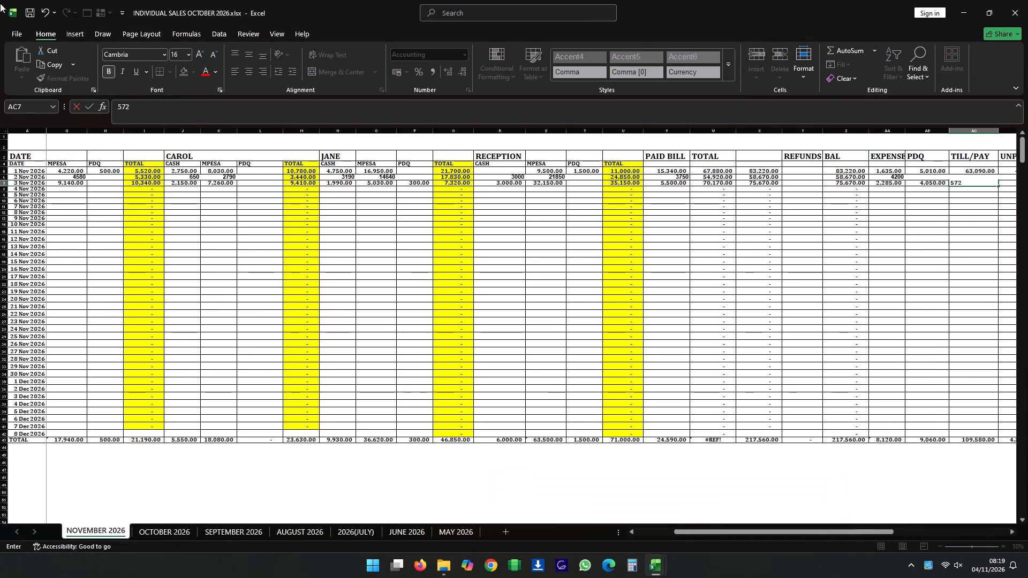
key("BackSpace")
type("380")
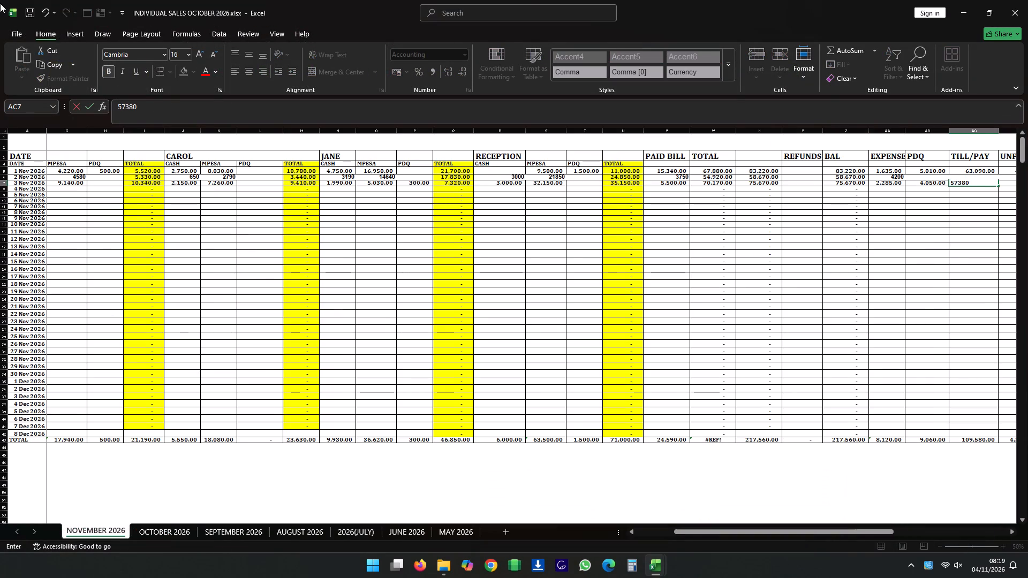
key("Right")
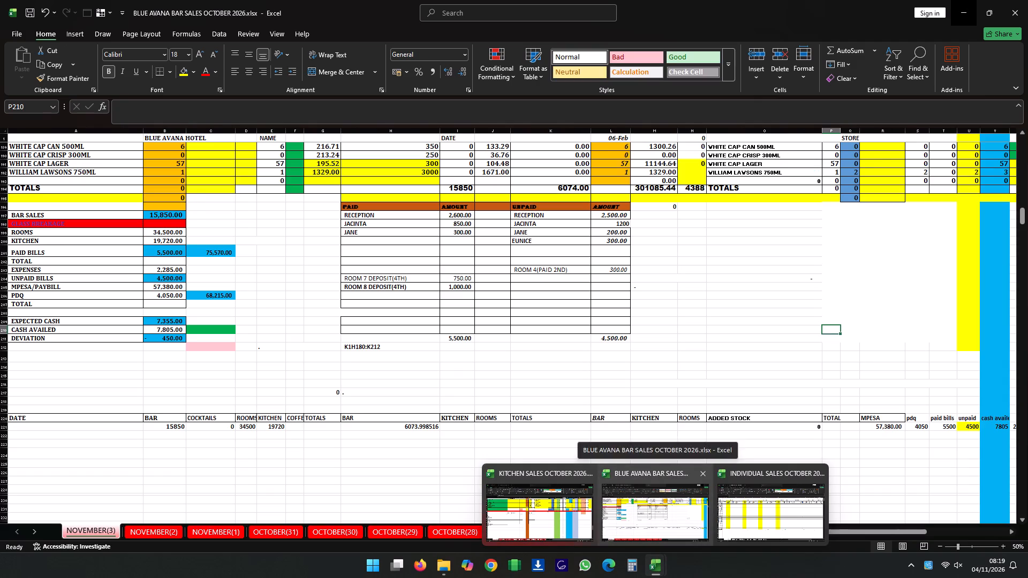
type("4500")
key("Right")
key("Right")
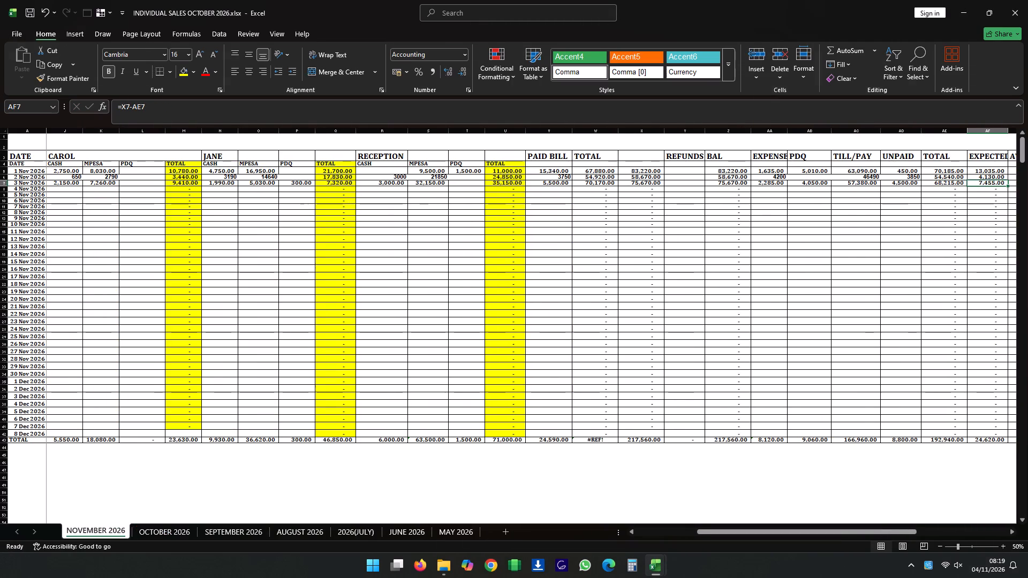
key("Right")
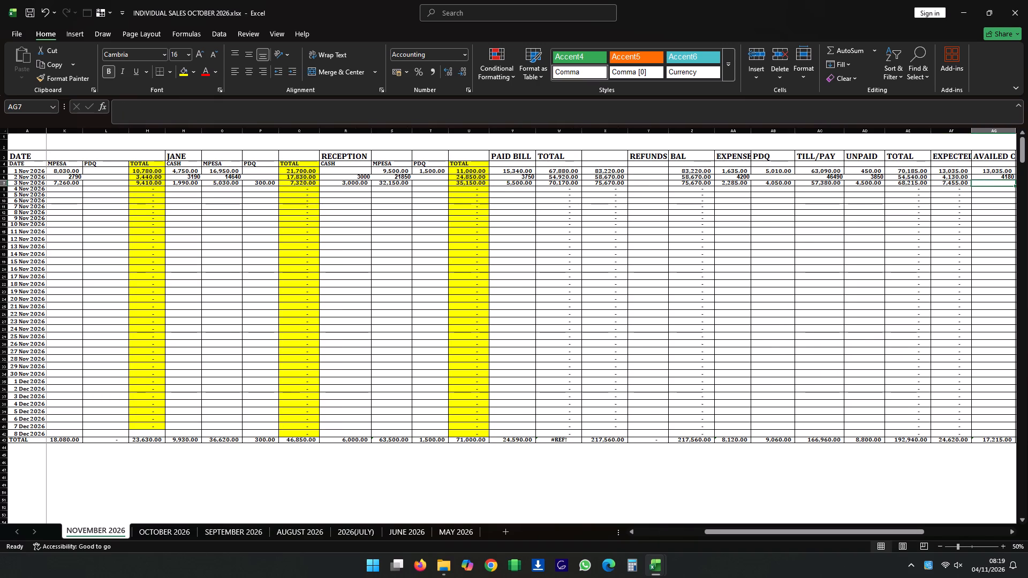
Enter 7805 as the availed cash amount for 3 Nov 2026, beside the expected figure.
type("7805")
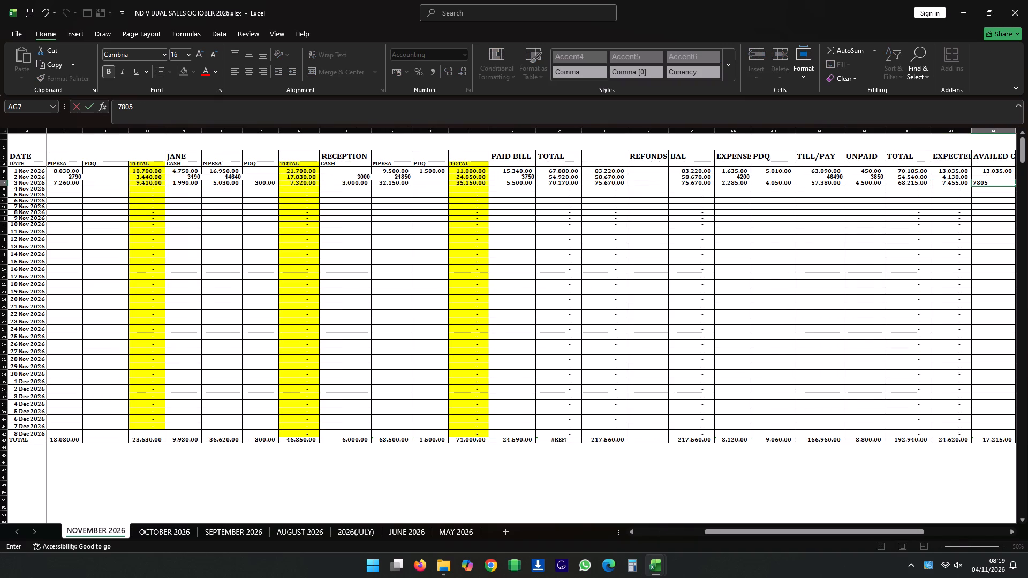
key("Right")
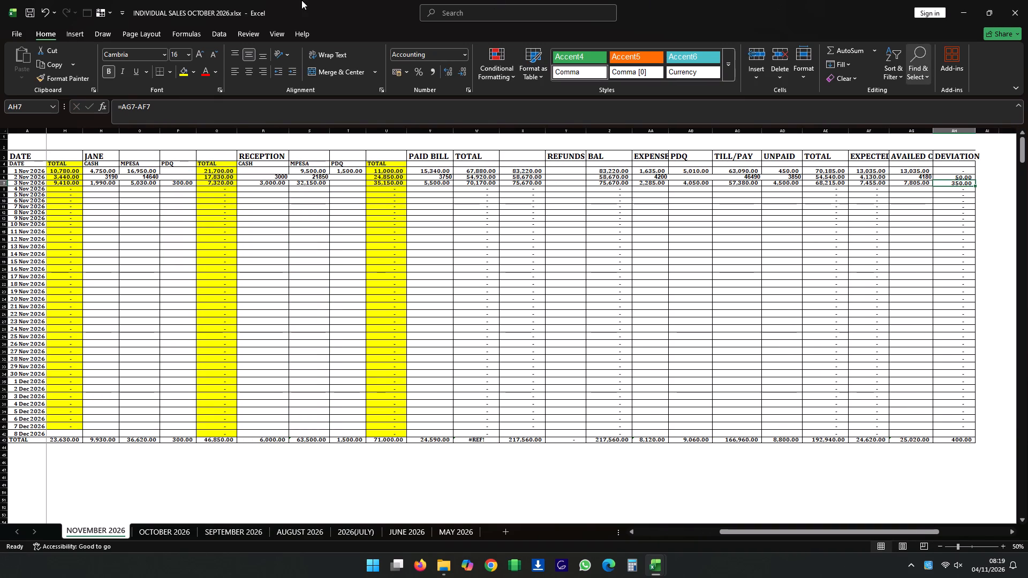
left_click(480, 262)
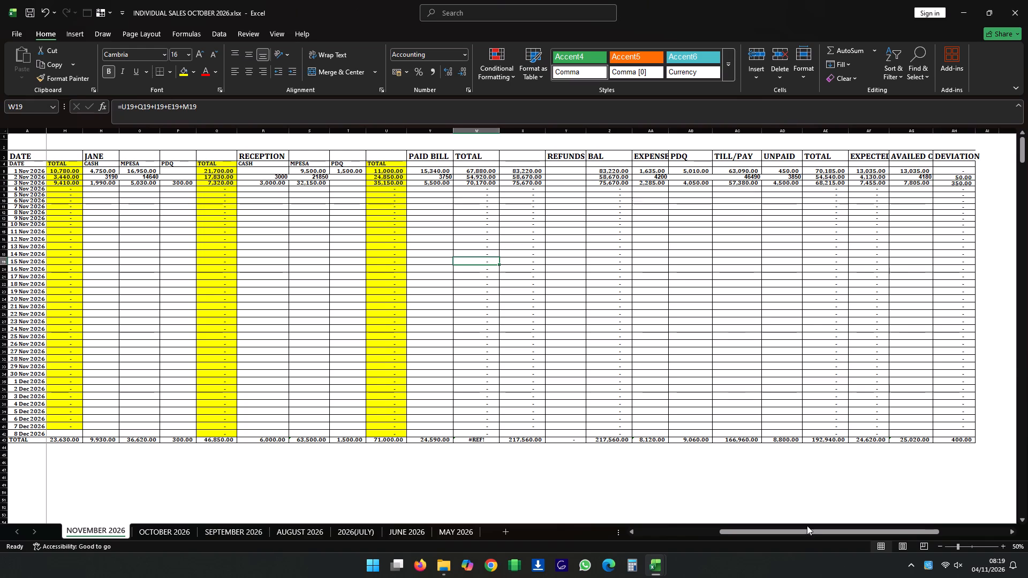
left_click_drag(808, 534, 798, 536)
Turn on the Windows Night light and adjust the display brightness to a low level.
left_click(944, 569)
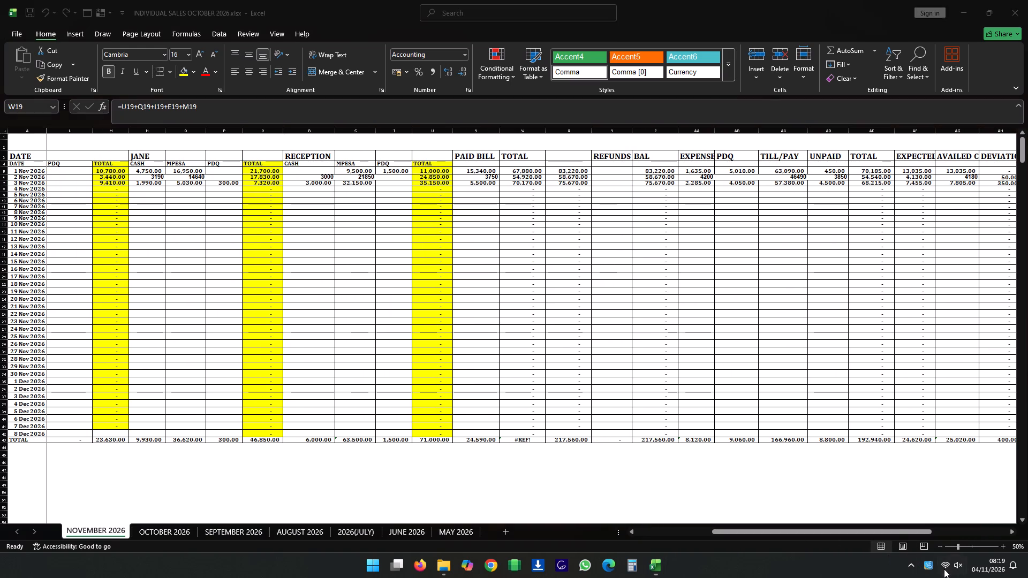
left_click(868, 466)
left_click(1001, 369)
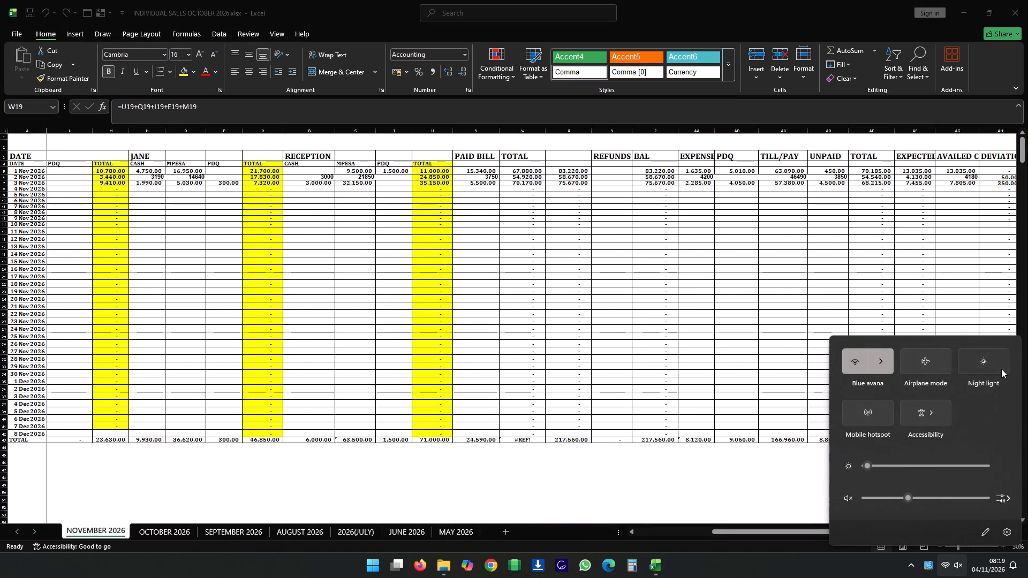
left_click(890, 474)
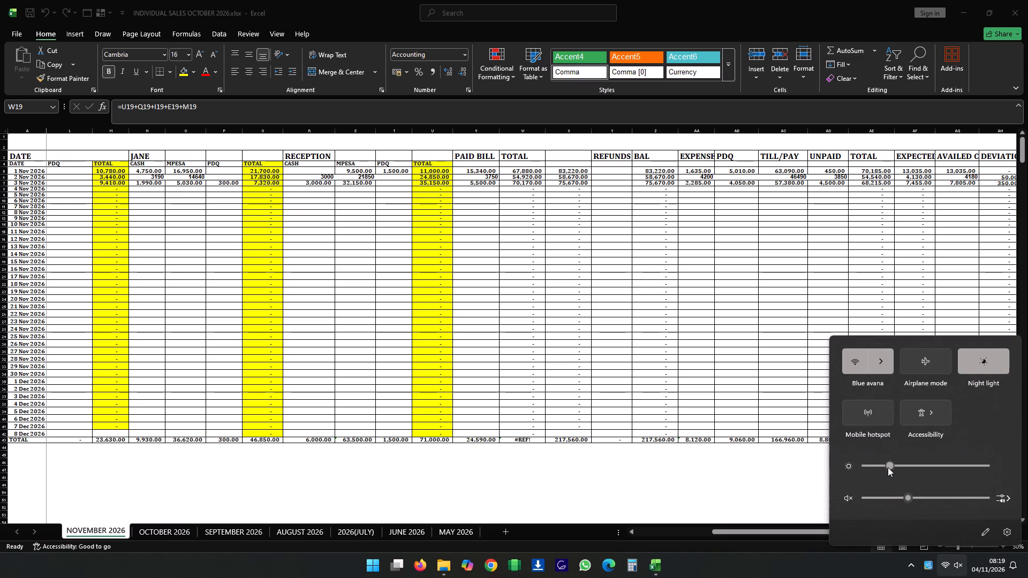
left_click(872, 463)
left_click(875, 412)
left_click(875, 412)
left_click(845, 203)
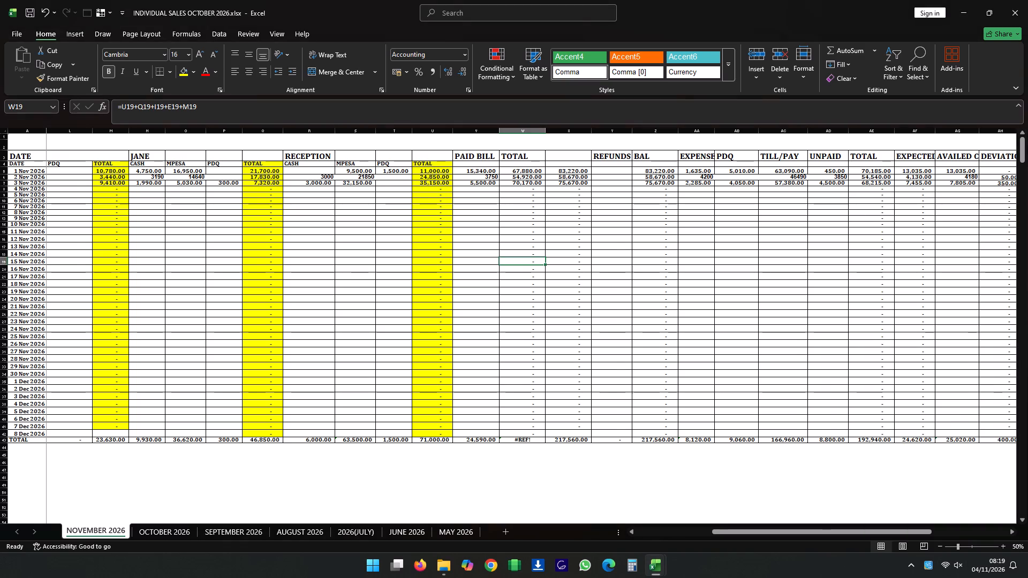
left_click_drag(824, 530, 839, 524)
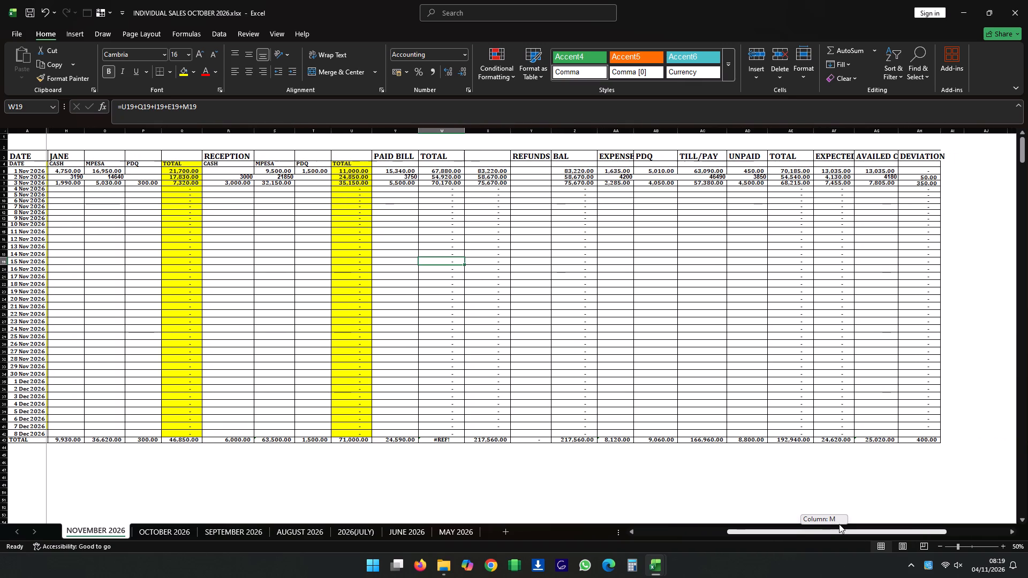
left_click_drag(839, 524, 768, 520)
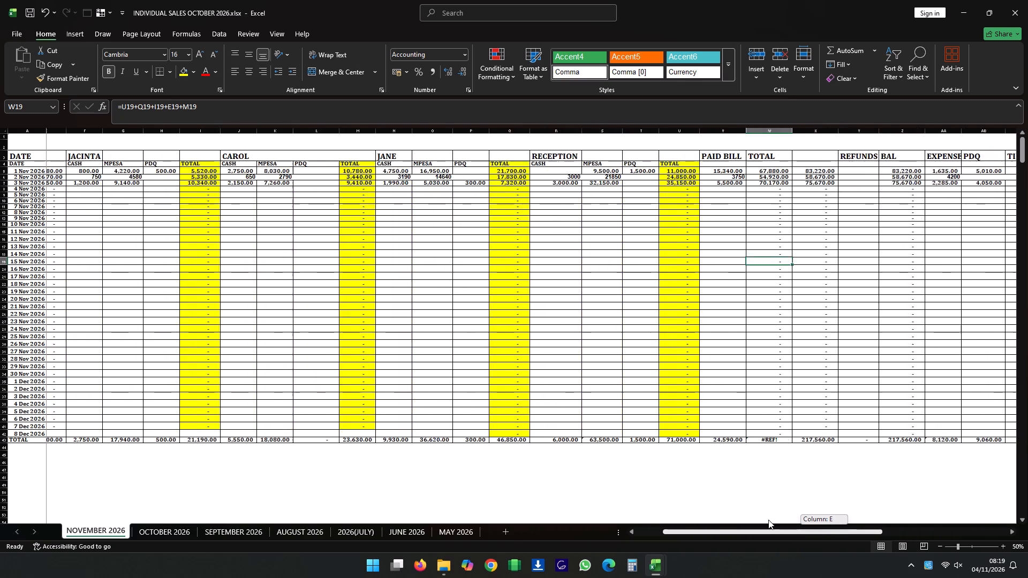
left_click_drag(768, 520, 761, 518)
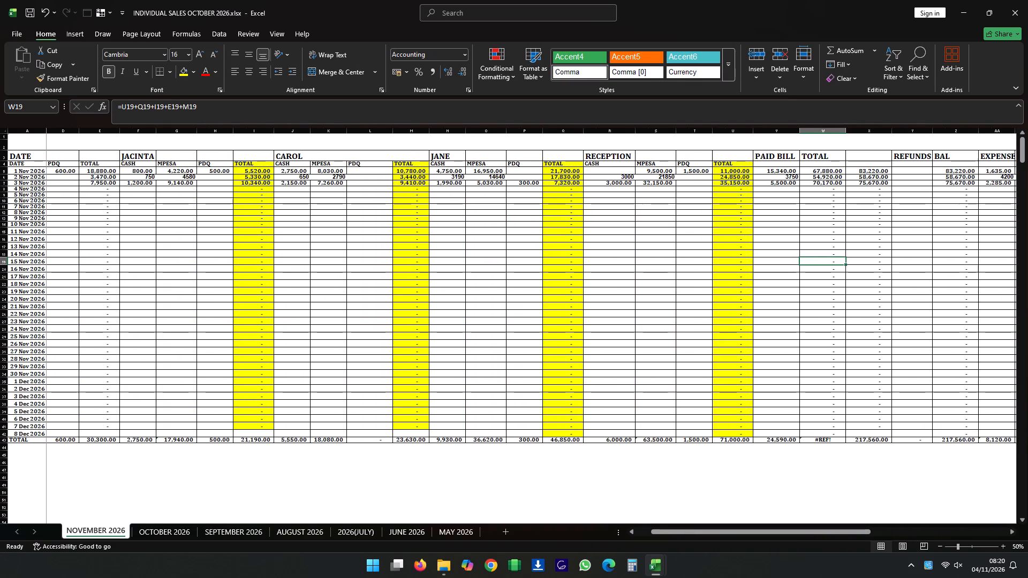
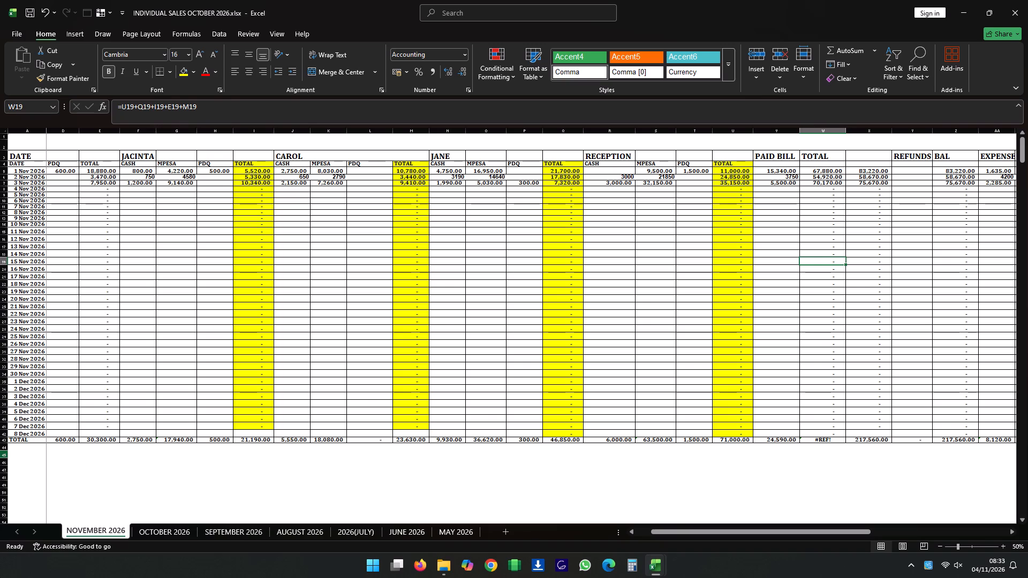
Minimize the individual sales and kitchen sales workbooks to return to the OCTOBER 2026 folder in File Explorer.
left_click(959, 5)
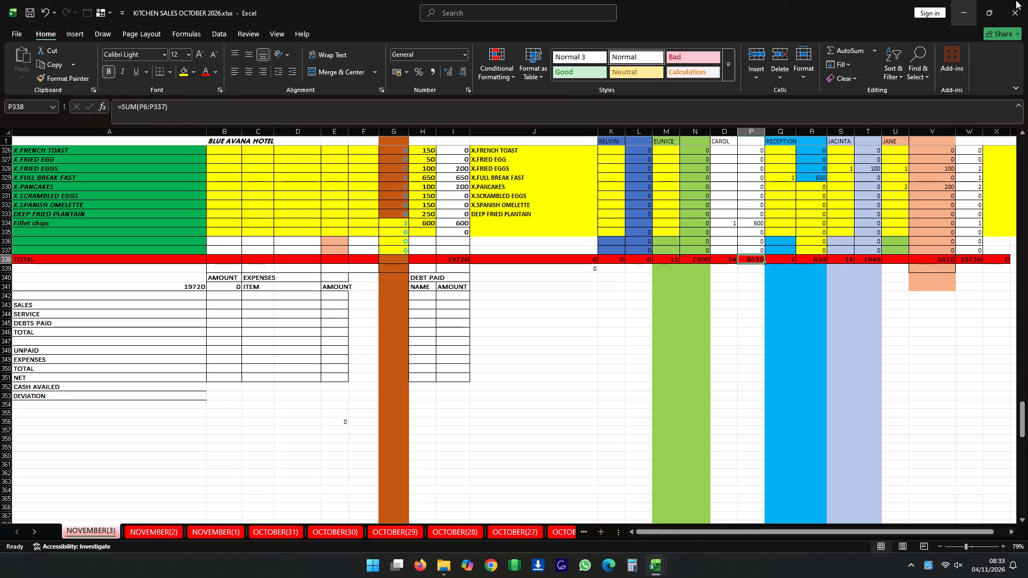
left_click(974, 18)
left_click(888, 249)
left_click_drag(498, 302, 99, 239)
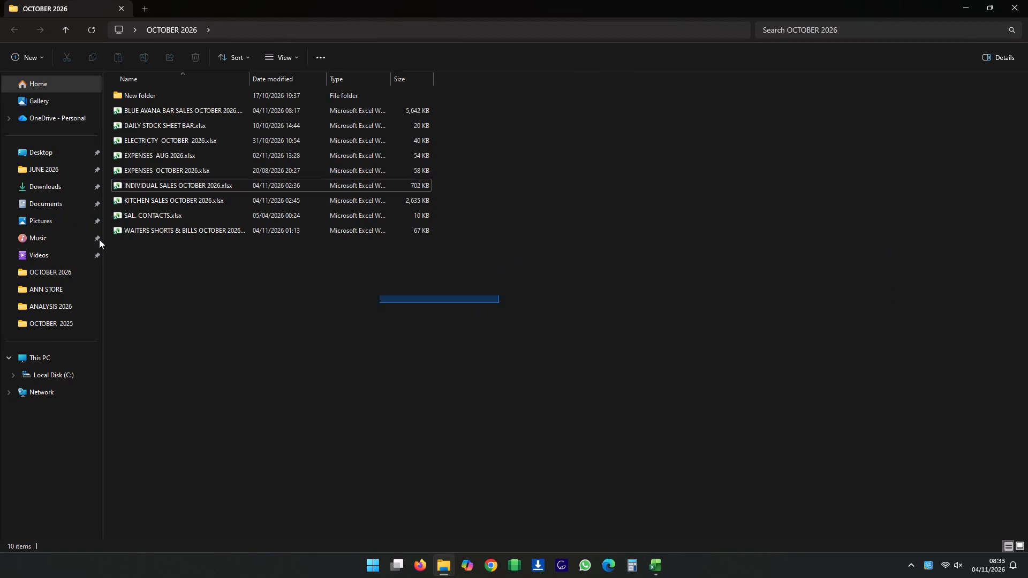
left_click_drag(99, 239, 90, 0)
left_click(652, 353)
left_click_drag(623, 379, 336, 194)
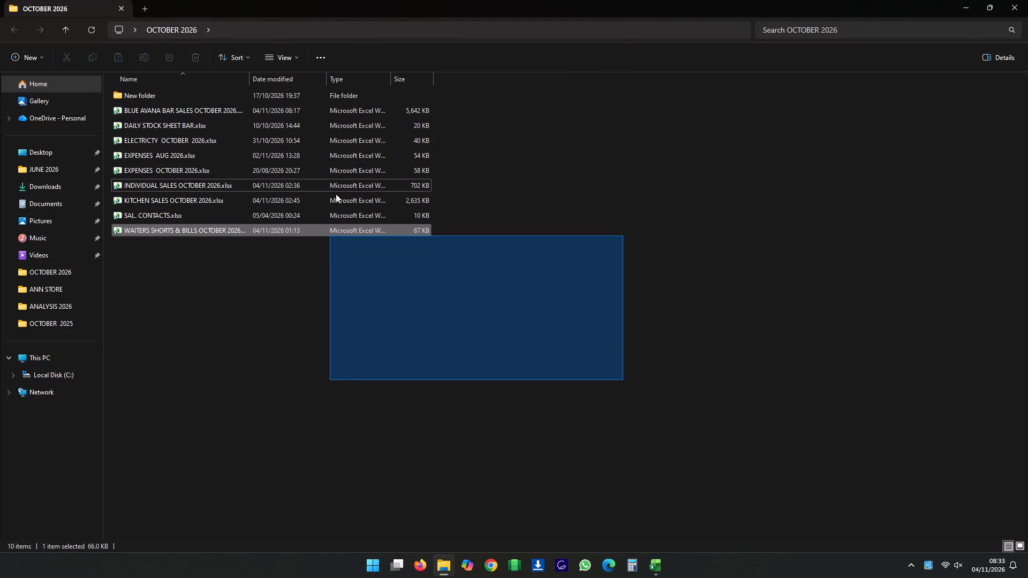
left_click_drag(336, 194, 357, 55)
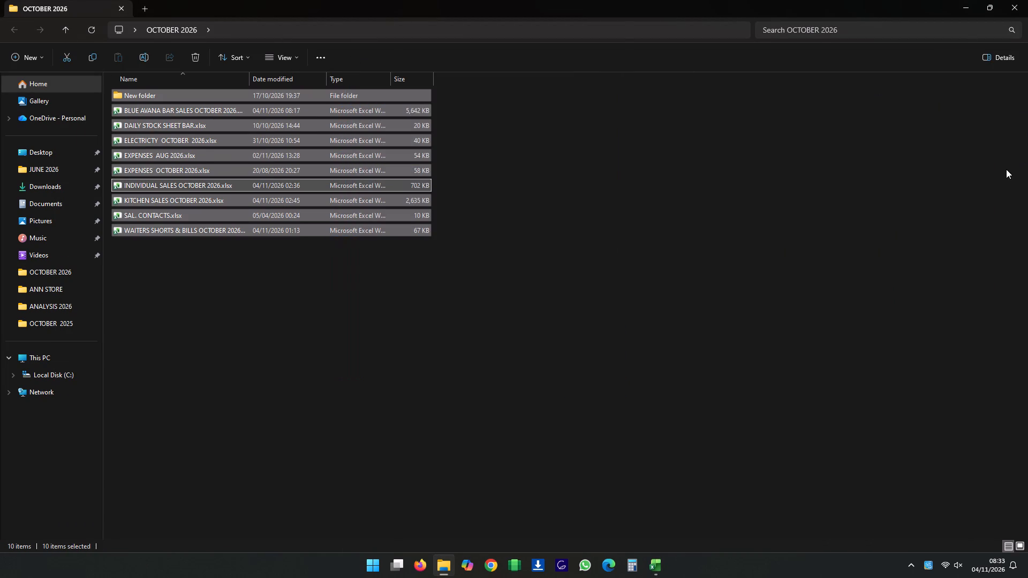